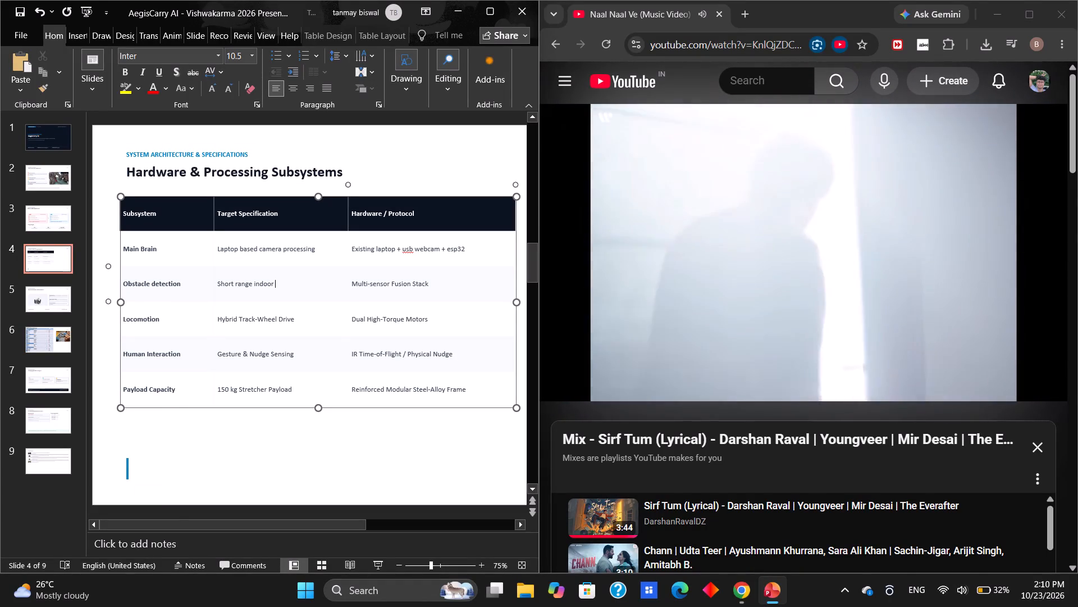
# Complete the Obstacle detection row's Target Specification so it reads "Short range indoor obstacle- stop".
pyautogui.press('o')
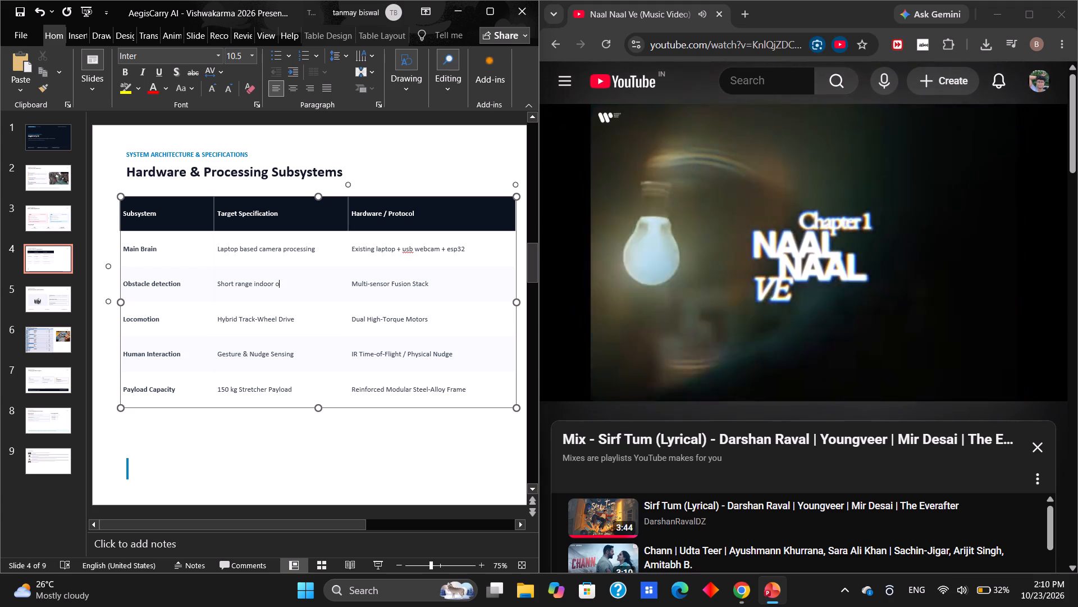
pyautogui.write('bstacle')
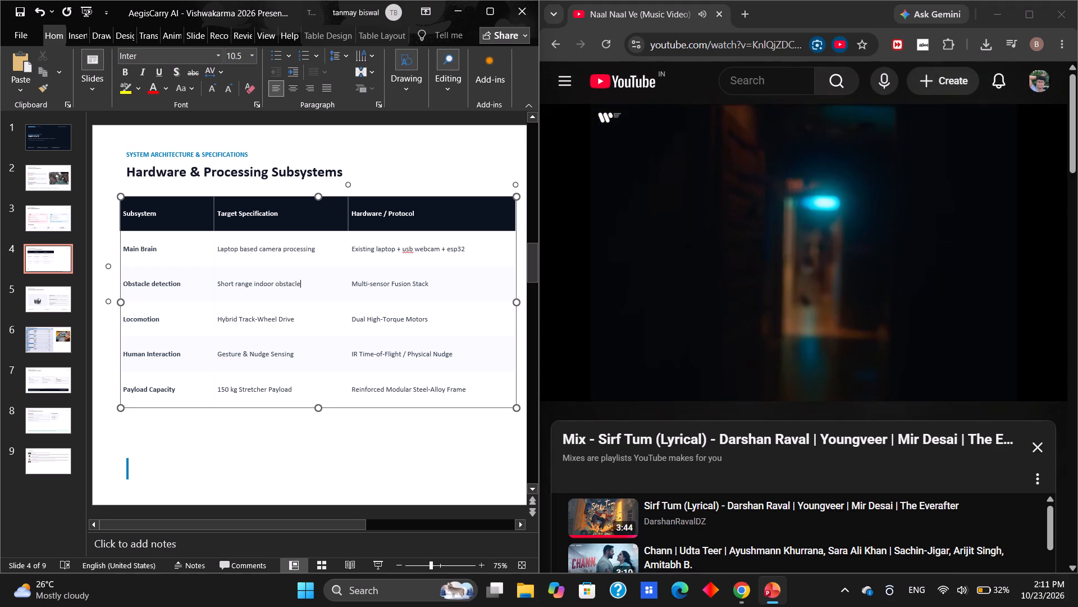
pyautogui.press('space')
pyautogui.write('stop')
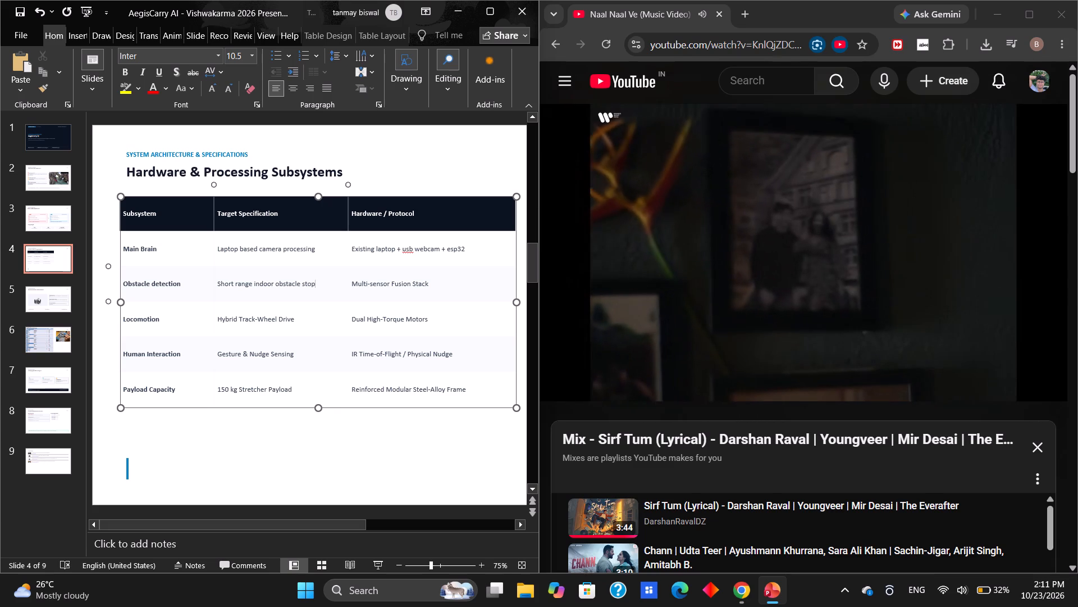
pyautogui.click(301, 283)
pyautogui.press('-')
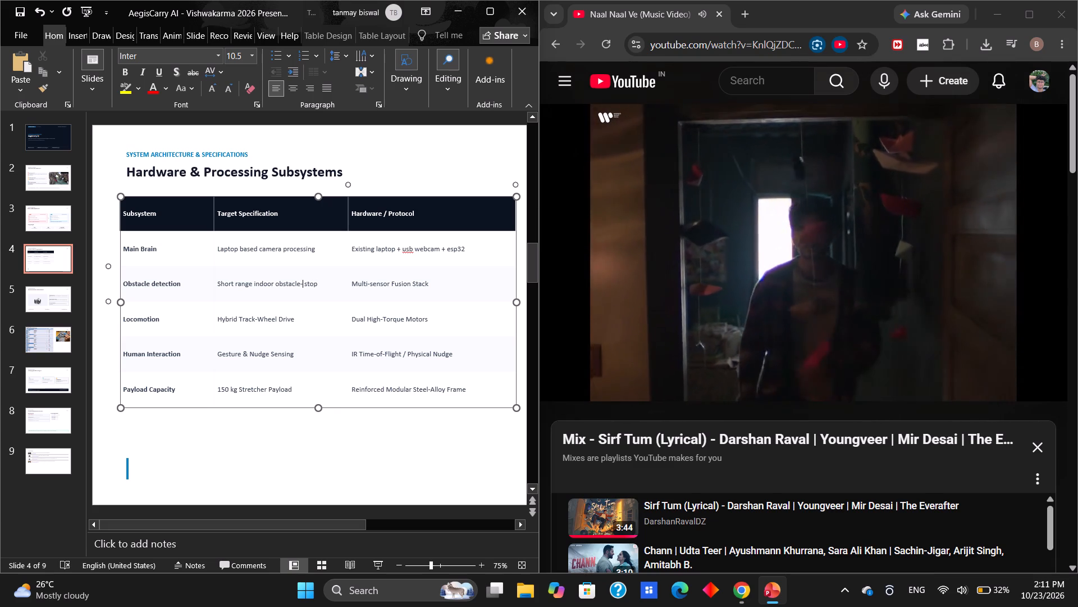
# Replace the Obstacle detection row's Hardware / Protocol text with "3 x HC –SR04 ultrasonic sensor + 1x VL53L0X ToF".
pyautogui.click(431, 279)
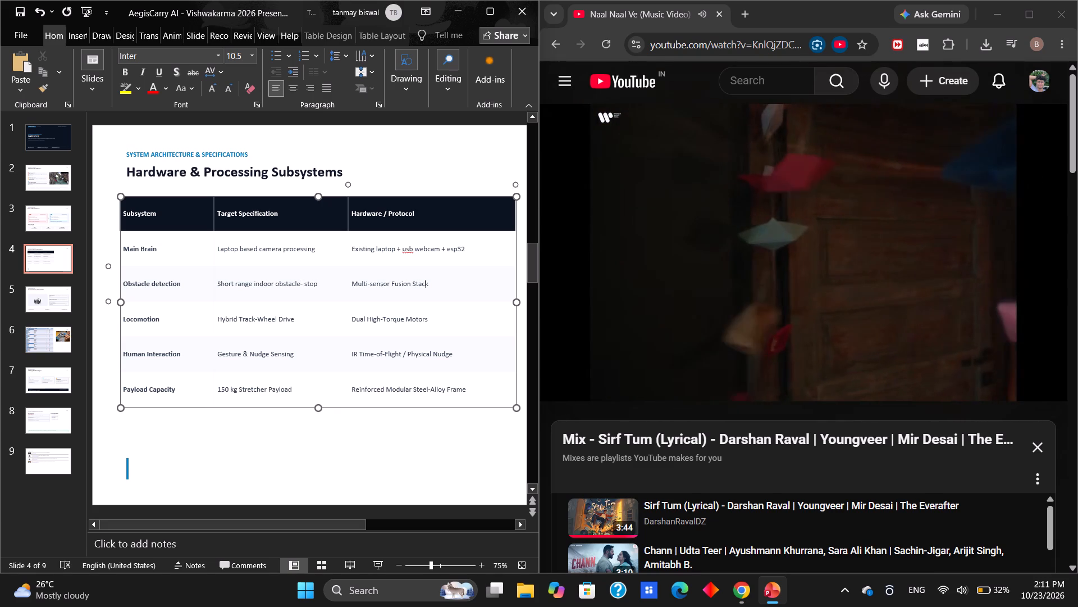
pyautogui.press('Right')
pyautogui.press('BackSpace')
pyautogui.press('BackSpace')
pyautogui.press('BackSpace')
pyautogui.press('BackSpace')
pyautogui.press('BackSpace')
pyautogui.press('BackSpace')
pyautogui.press('BackSpace')
pyautogui.press('BackSpace')
pyautogui.press('BackSpace')
pyautogui.press('BackSpace')
pyautogui.press('BackSpace')
pyautogui.press('BackSpace')
pyautogui.press('BackSpace')
pyautogui.press('BackSpace')
pyautogui.press('BackSpace')
pyautogui.press('BackSpace')
pyautogui.press('BackSpace')
pyautogui.press('BackSpace')
pyautogui.press('BackSpace')
pyautogui.press('BackSpace')
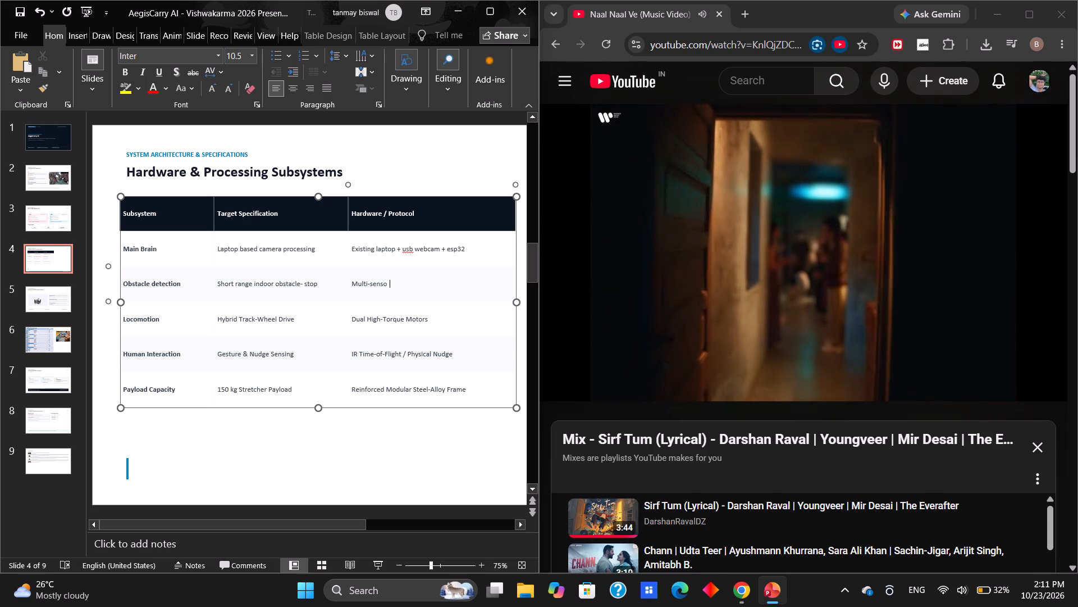
pyautogui.press('BackSpace')
pyautogui.press('BackSpace')
pyautogui.press('BackSpace')
pyautogui.press('BackSpace')
pyautogui.press('BackSpace')
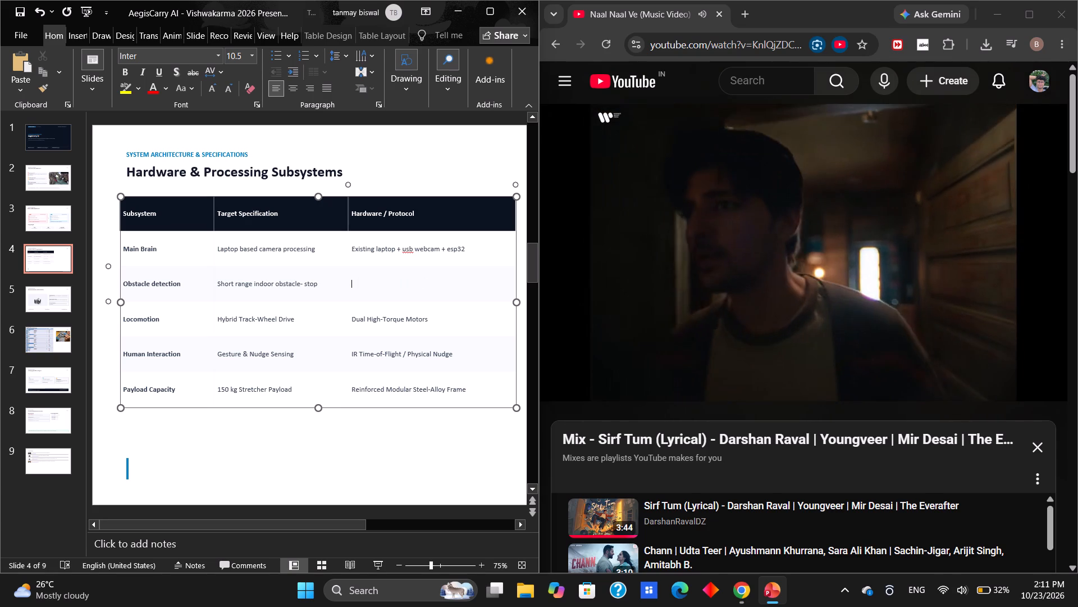
pyautogui.write('3')
pyautogui.press('space')
pyautogui.write('x')
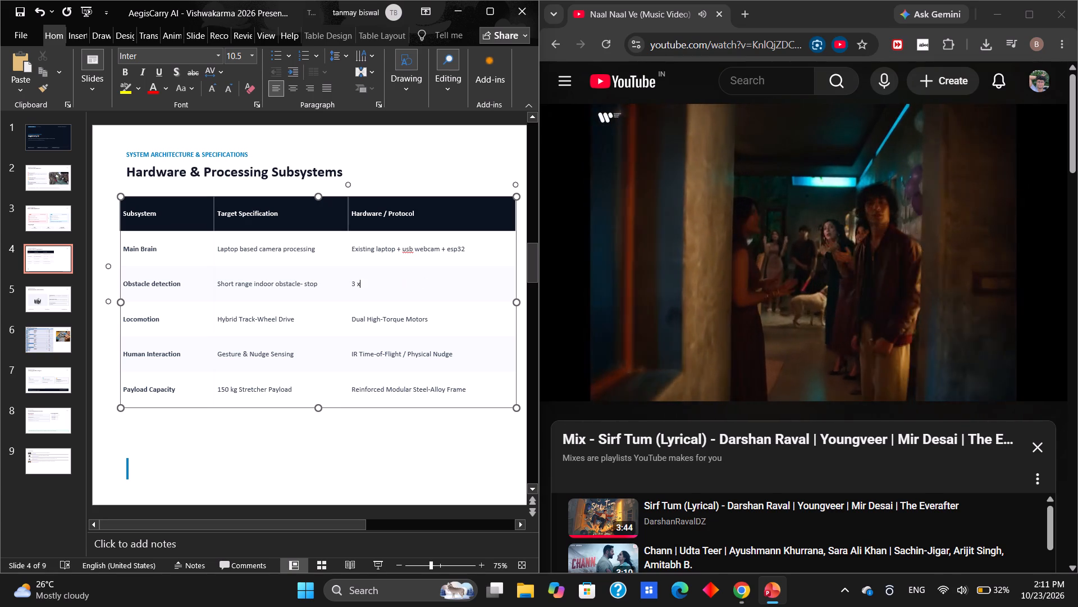
pyautogui.press('space')
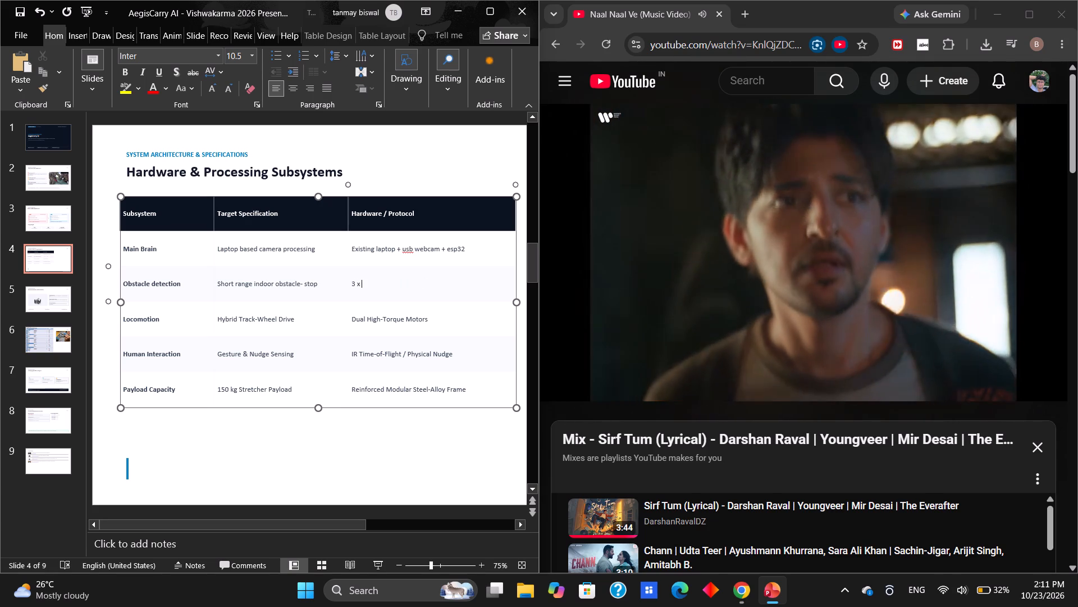
pyautogui.write('HC')
pyautogui.press('space')
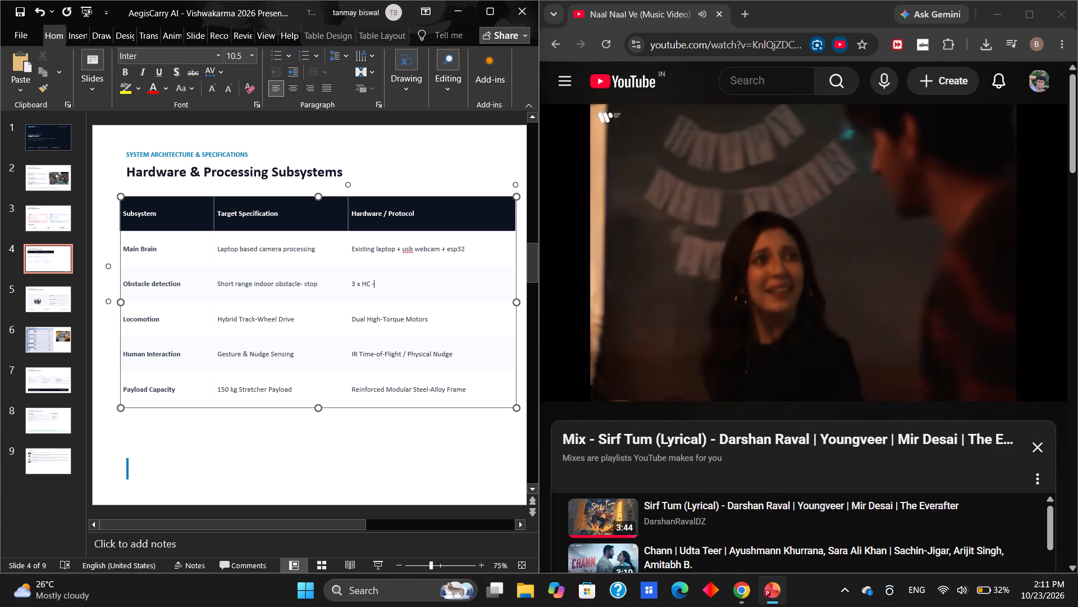
pyautogui.write('SR')
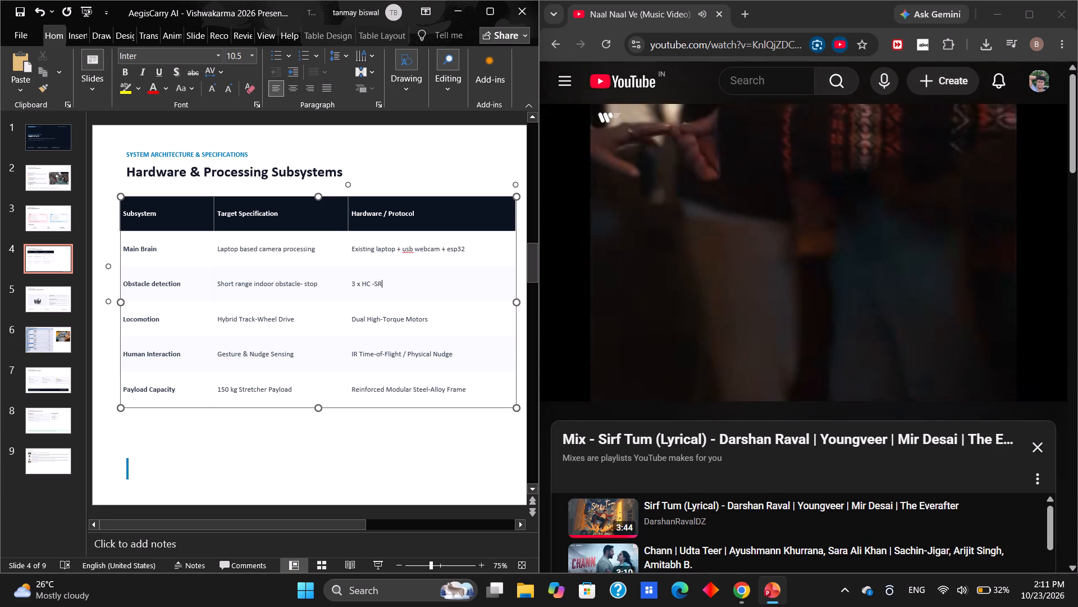
pyautogui.write('04')
pyautogui.press('space')
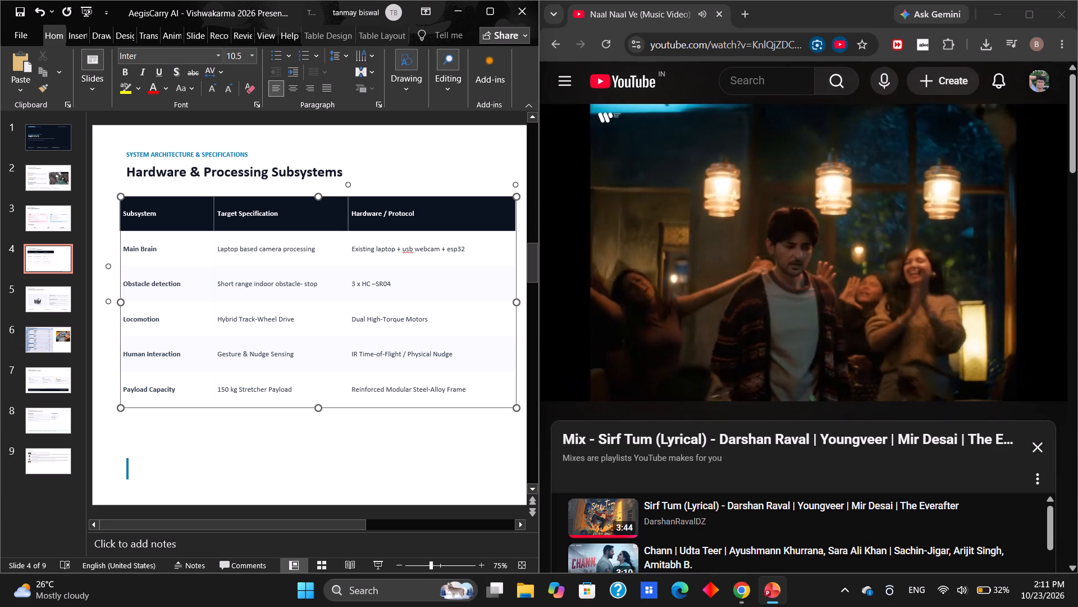
pyautogui.write('ltrasonic sensor')
pyautogui.press('space')
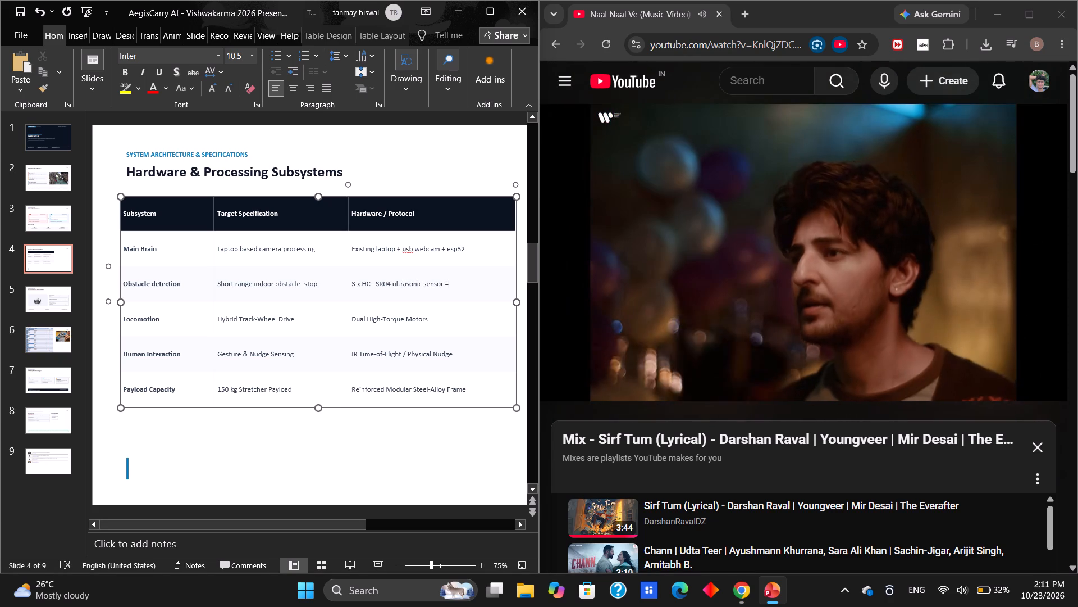
pyautogui.press('BackSpace')
pyautogui.hotkey('shift', '+')
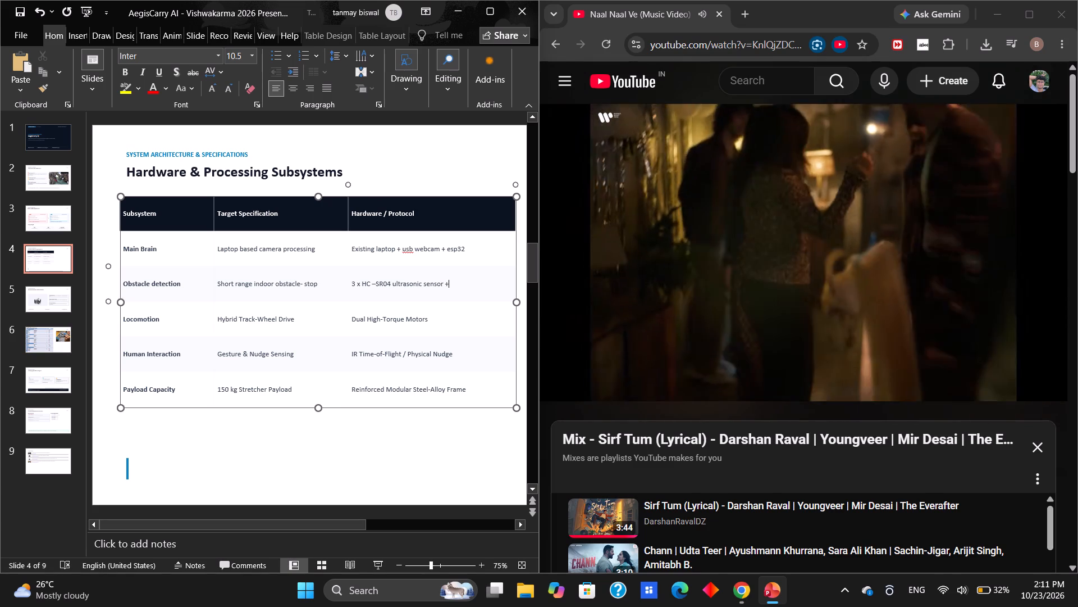
pyautogui.press('space')
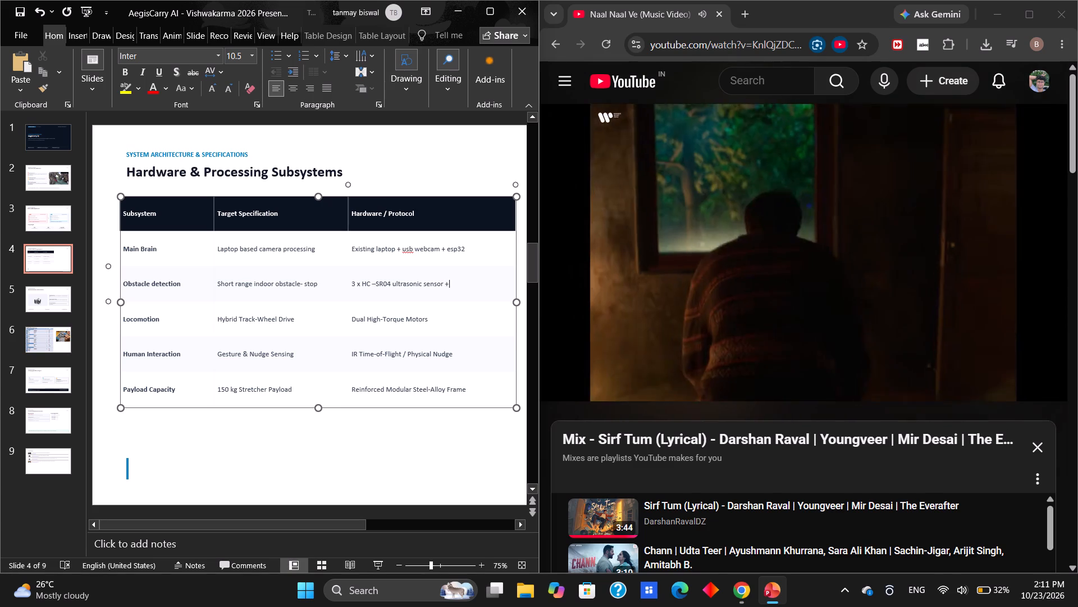
pyautogui.write('1')
pyautogui.write('x')
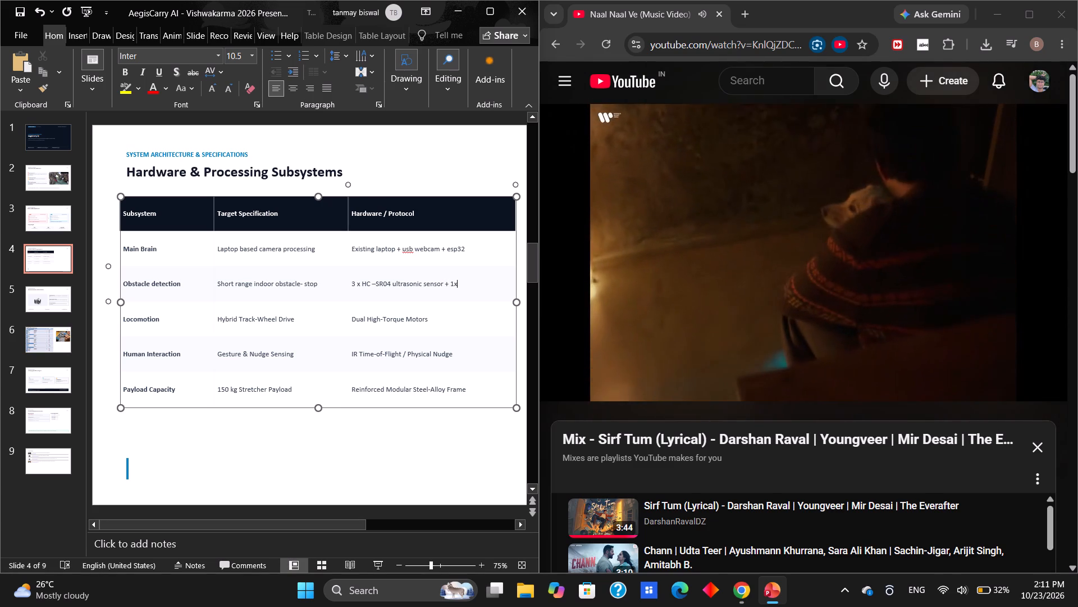
pyautogui.press('space')
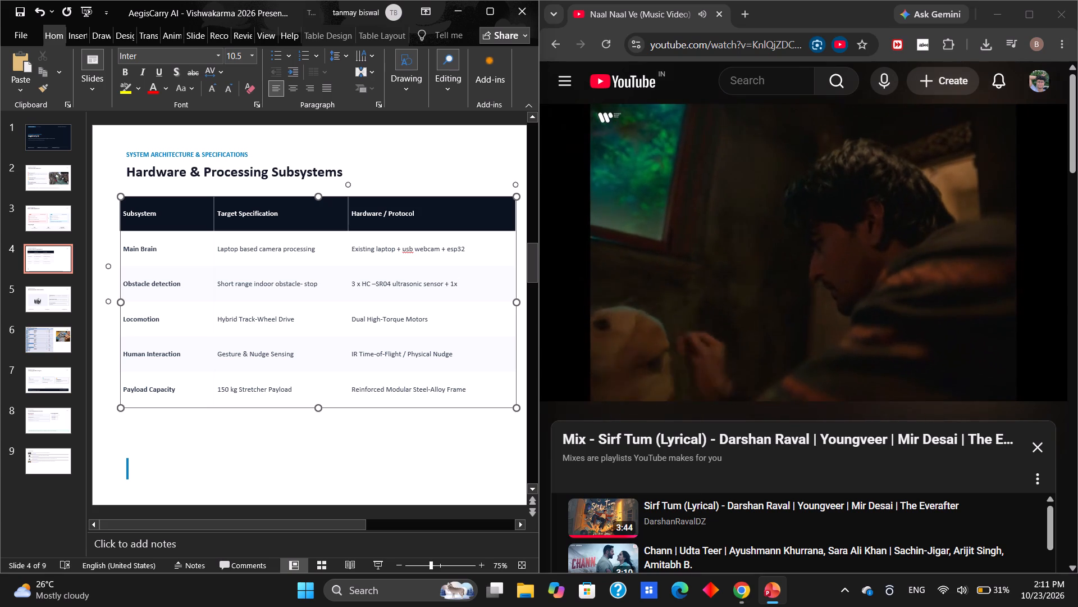
pyautogui.write('VL')
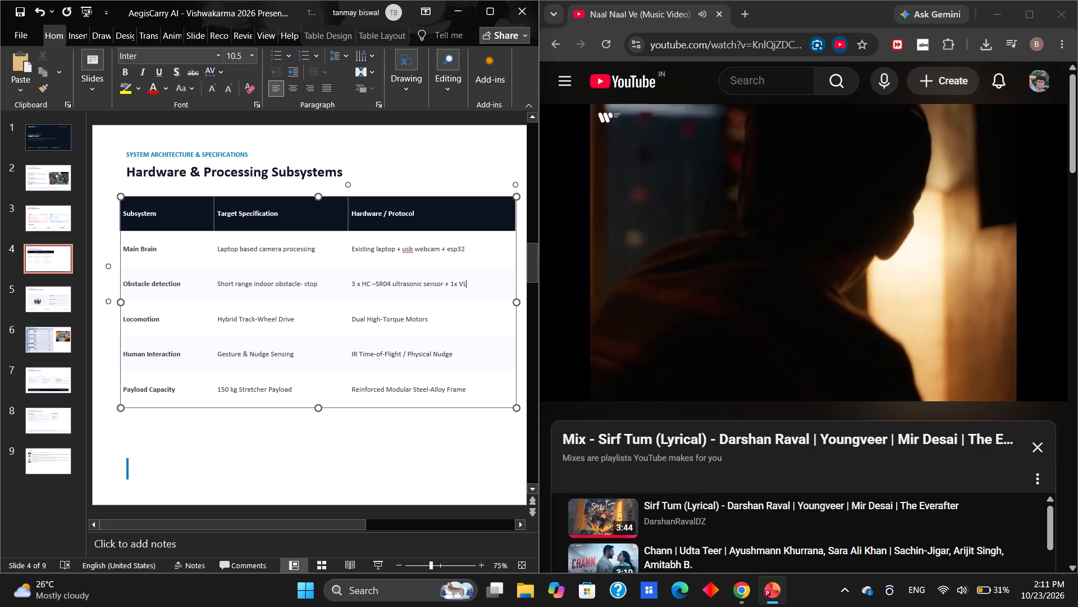
pyautogui.write('53')
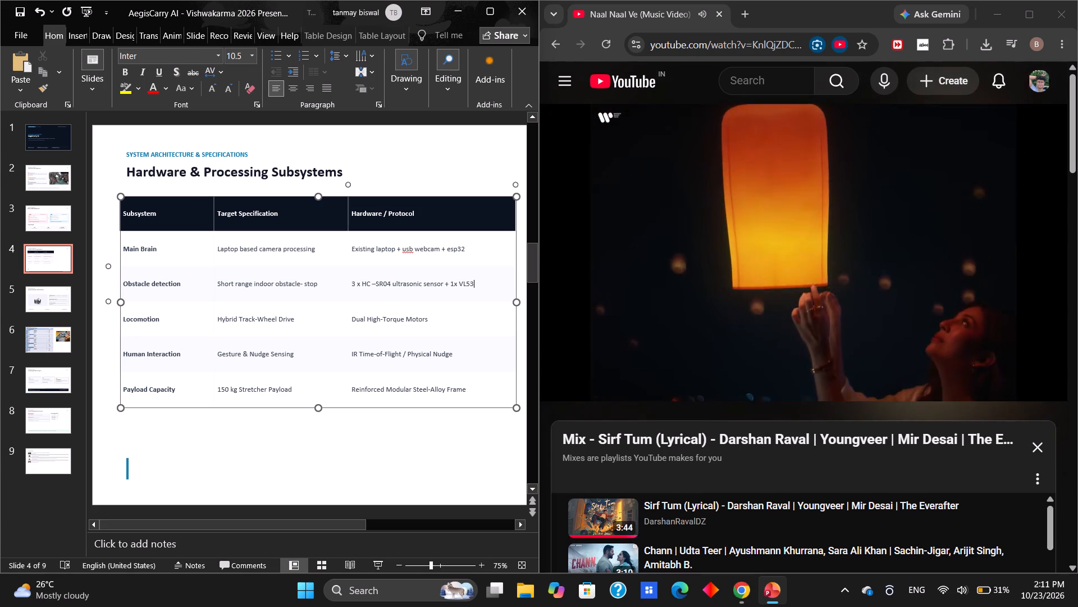
pyautogui.write('L0X')
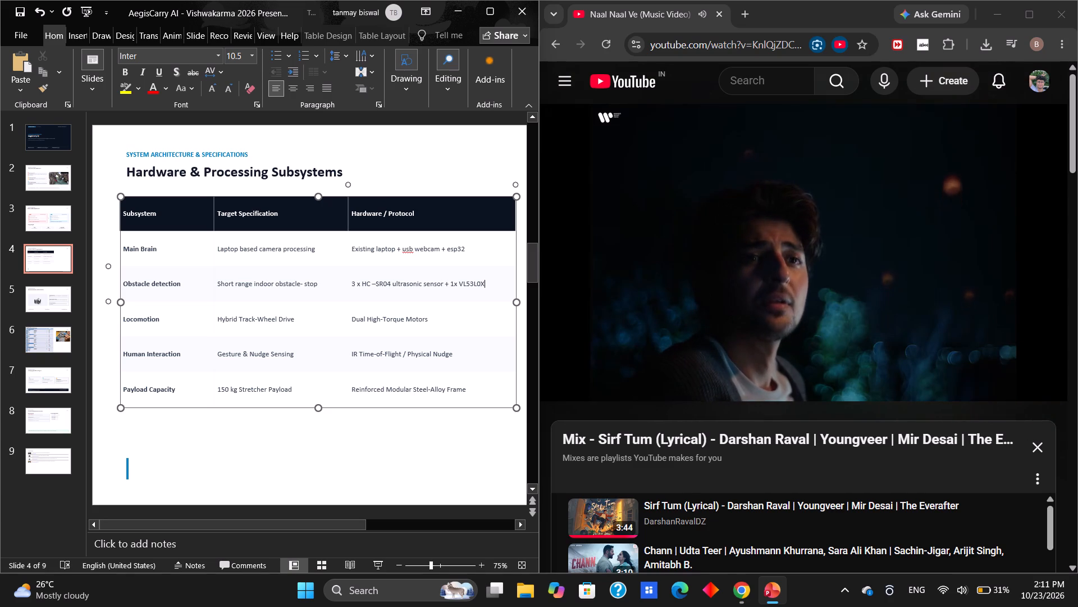
pyautogui.press('space')
pyautogui.write('T')
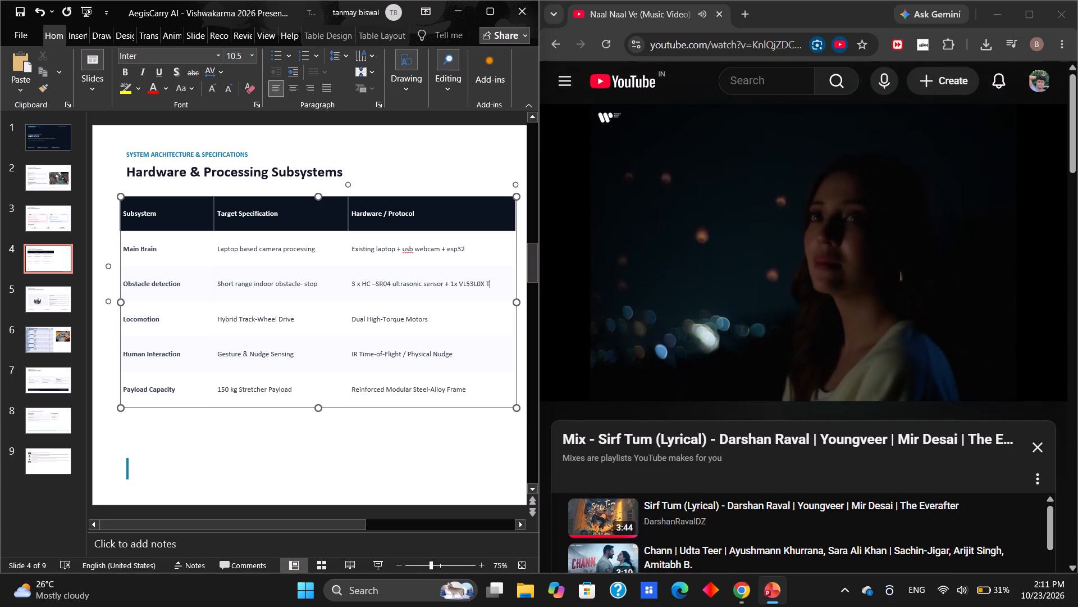
pyautogui.press('a')
pyautogui.press('BackSpace')
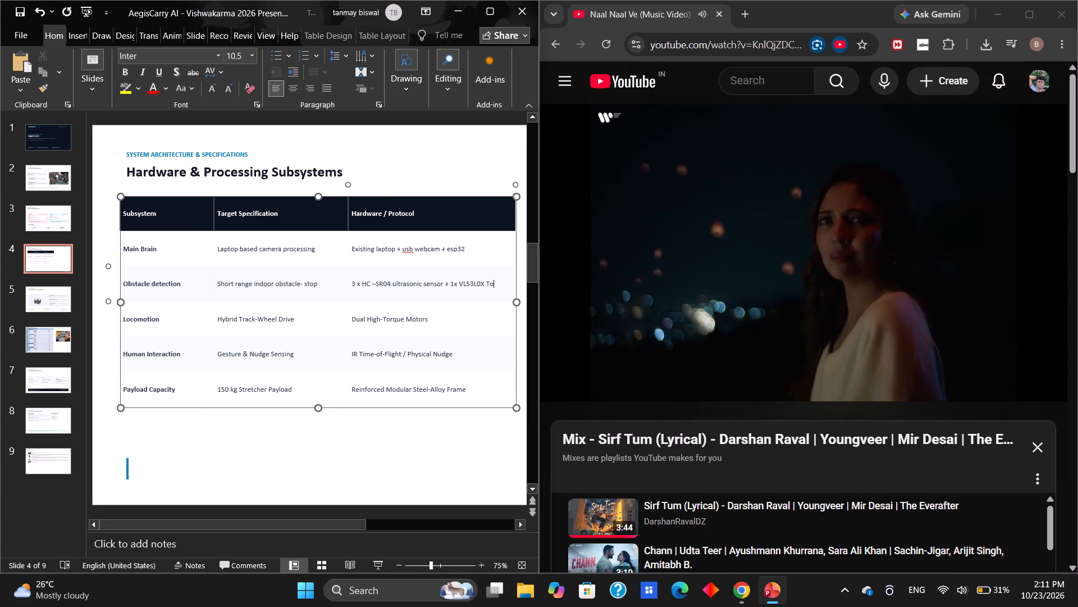
pyautogui.press('f')
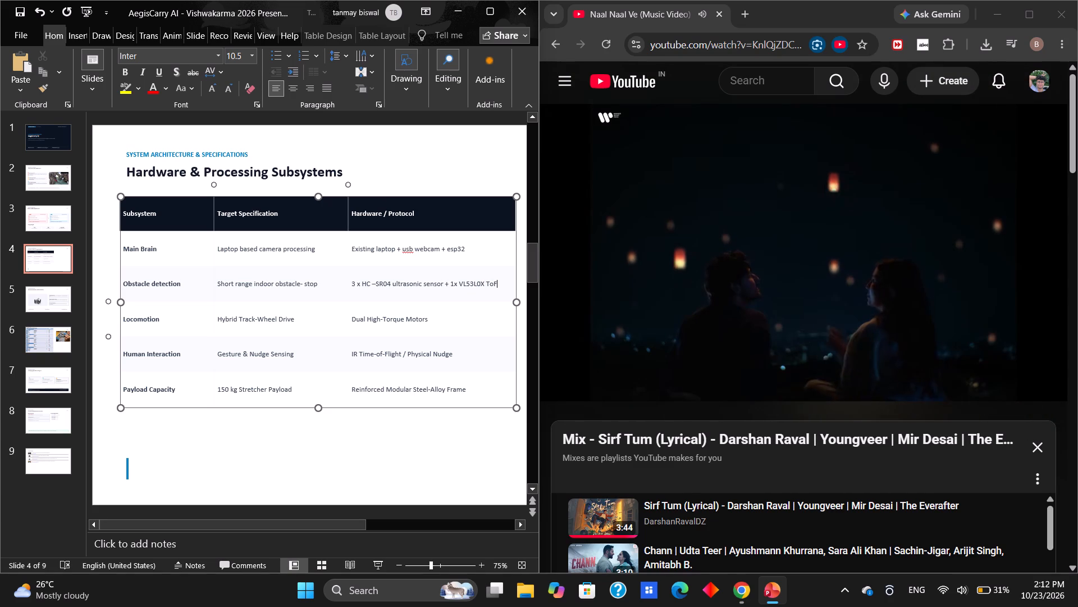
# Replace the Locomotion row's Target Specification text with "Low-speed differential drive for small dummy load".
pyautogui.click(299, 315)
pyautogui.press('BackSpace')
pyautogui.press('BackSpace')
pyautogui.press('BackSpace')
pyautogui.press('BackSpace')
pyautogui.press('BackSpace')
pyautogui.press('BackSpace')
pyautogui.press('BackSpace')
pyautogui.press('BackSpace')
pyautogui.press('BackSpace')
pyautogui.press('BackSpace')
pyautogui.press('BackSpace')
pyautogui.press('BackSpace')
pyautogui.press('BackSpace')
pyautogui.press('BackSpace')
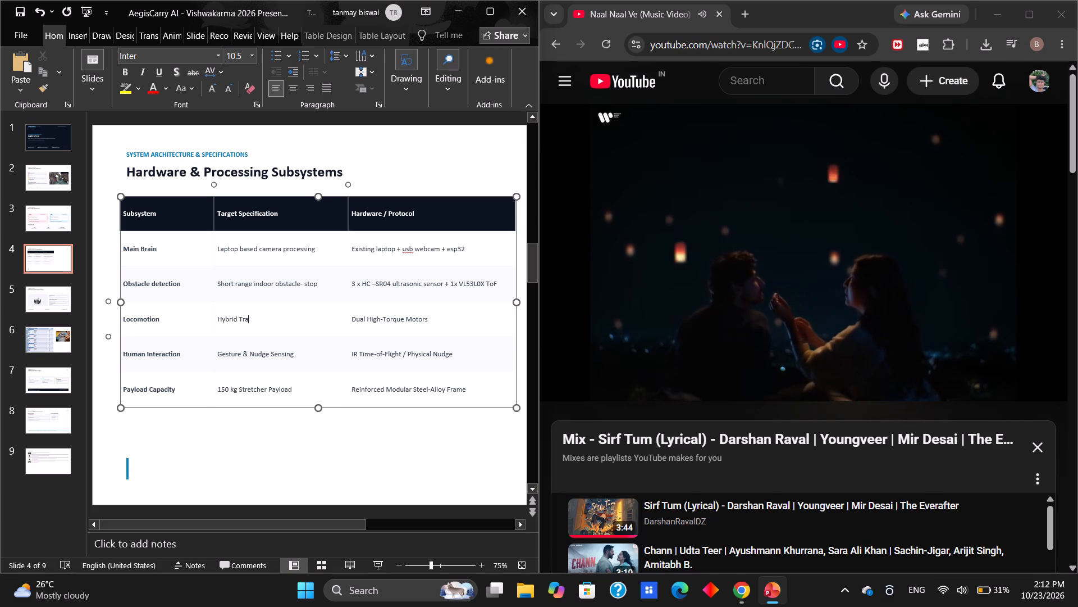
pyautogui.press('BackSpace')
pyautogui.press('BackSpace')
pyautogui.press('BackSpace')
pyautogui.press('BackSpace')
pyautogui.press('BackSpace')
pyautogui.press('BackSpace')
pyautogui.press('BackSpace')
pyautogui.press('BackSpace')
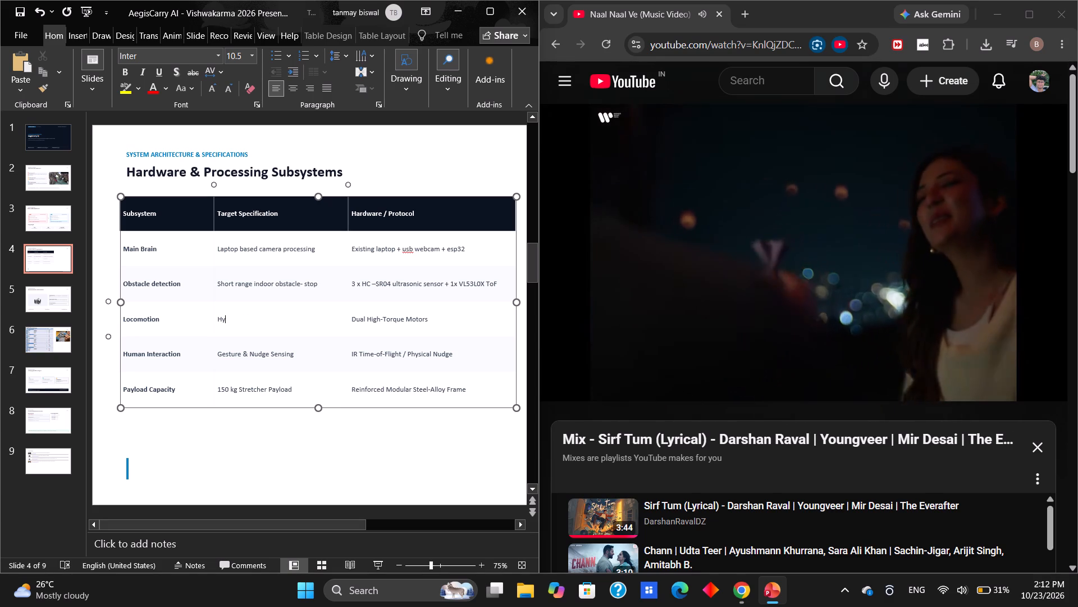
pyautogui.press('BackSpace')
pyautogui.press('BackSpace')
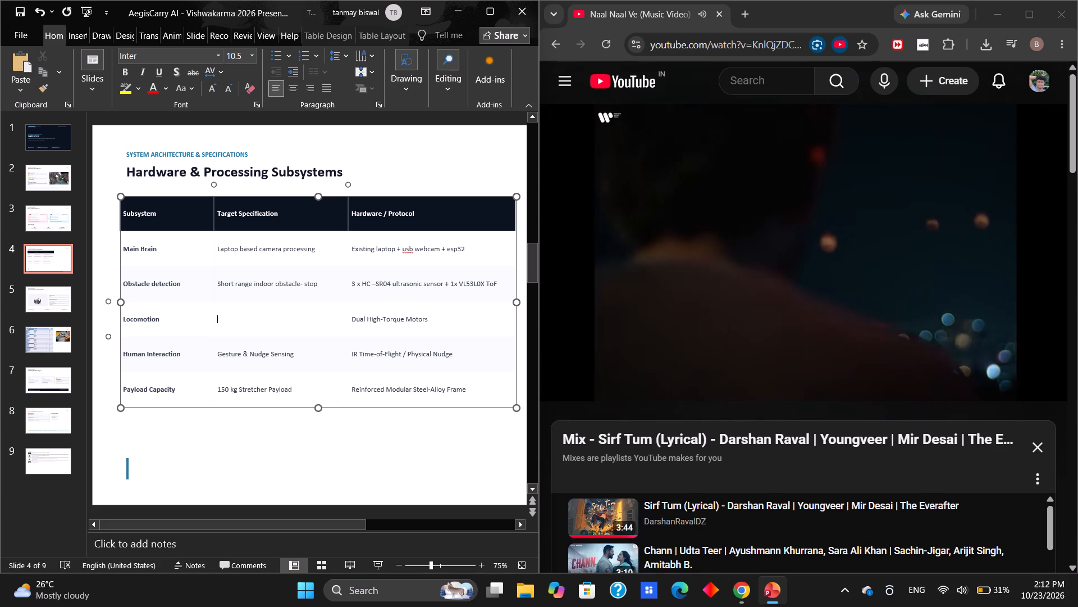
pyautogui.write('LOW')
pyautogui.press('space')
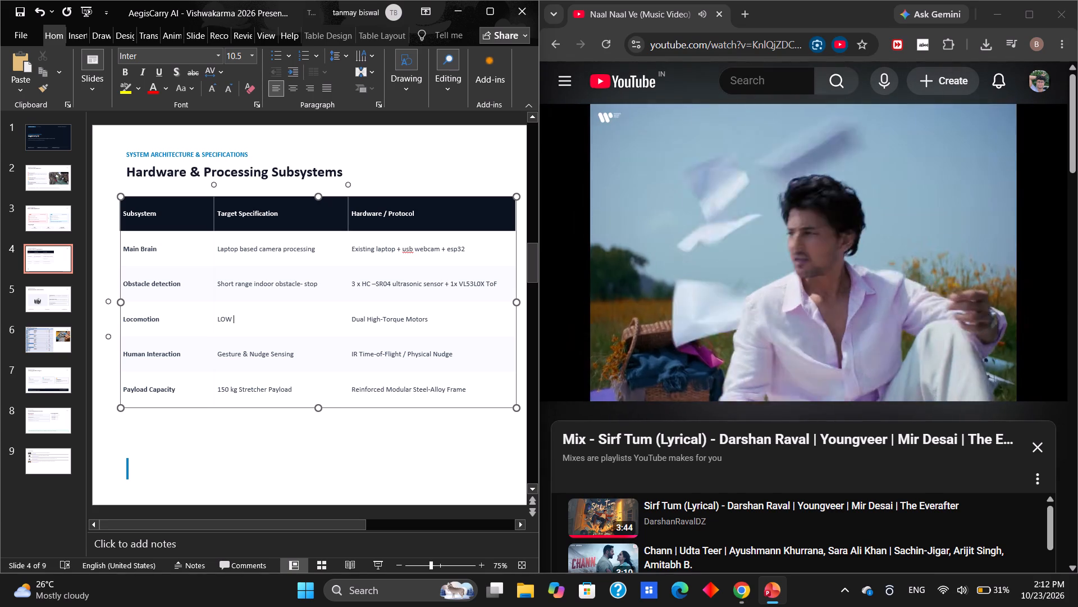
pyautogui.press('BackSpace')
pyautogui.press('BackSpace')
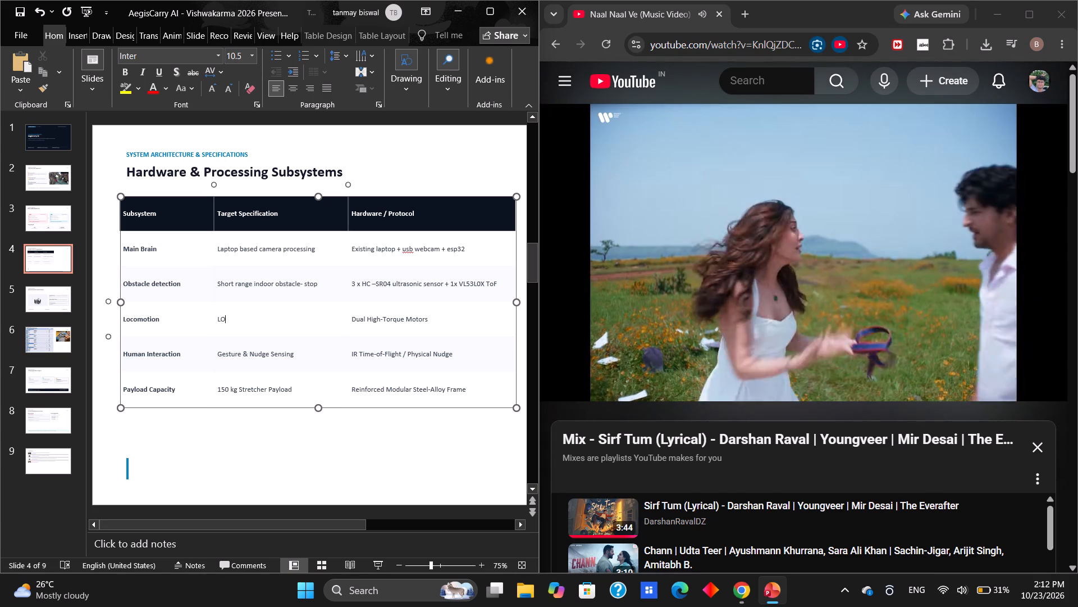
pyautogui.write('ow')
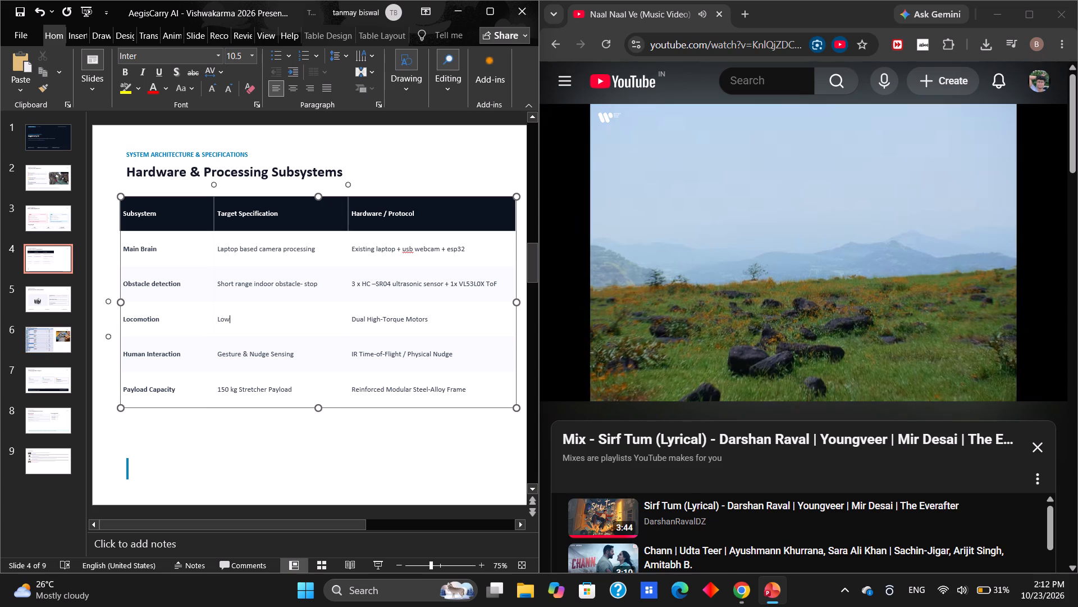
pyautogui.write('-speed')
pyautogui.press('space')
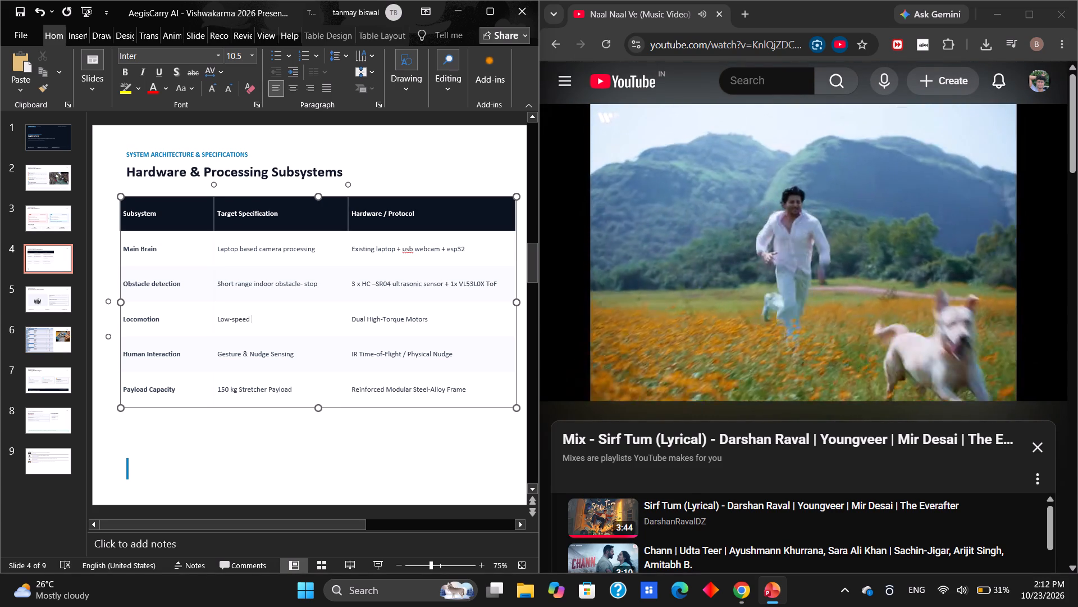
pyautogui.write('differential')
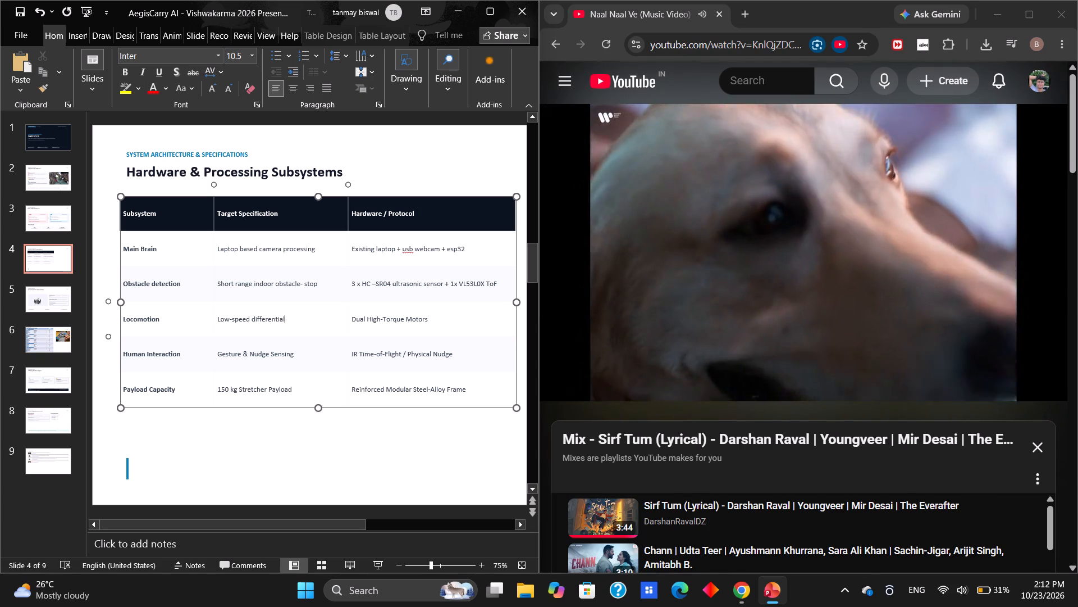
pyautogui.press('space')
pyautogui.write('drive f')
pyautogui.write('or small')
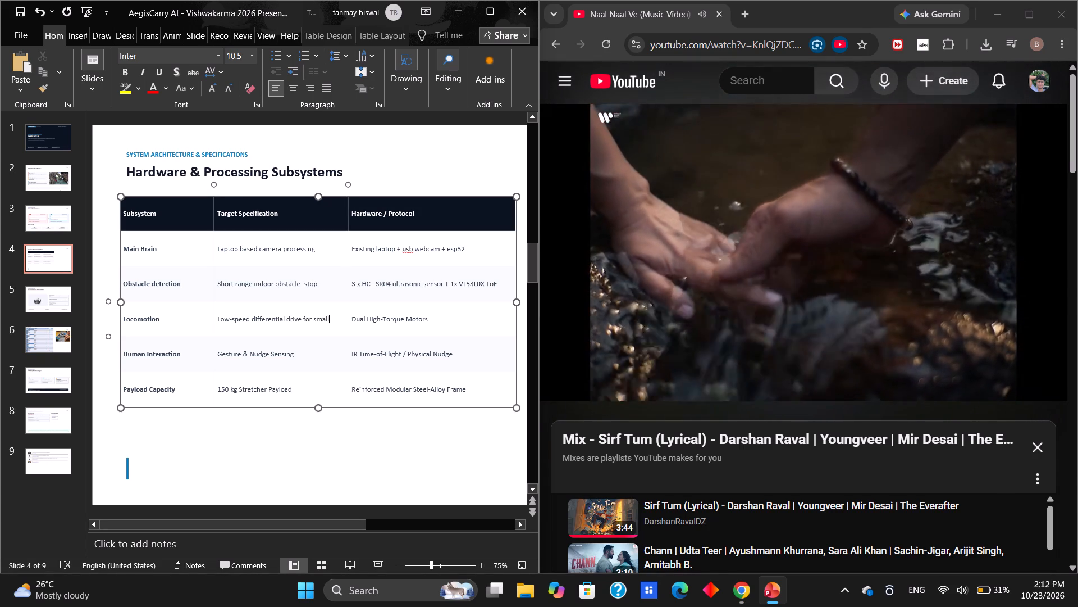
pyautogui.press('space')
pyautogui.write('dummy')
pyautogui.press('space')
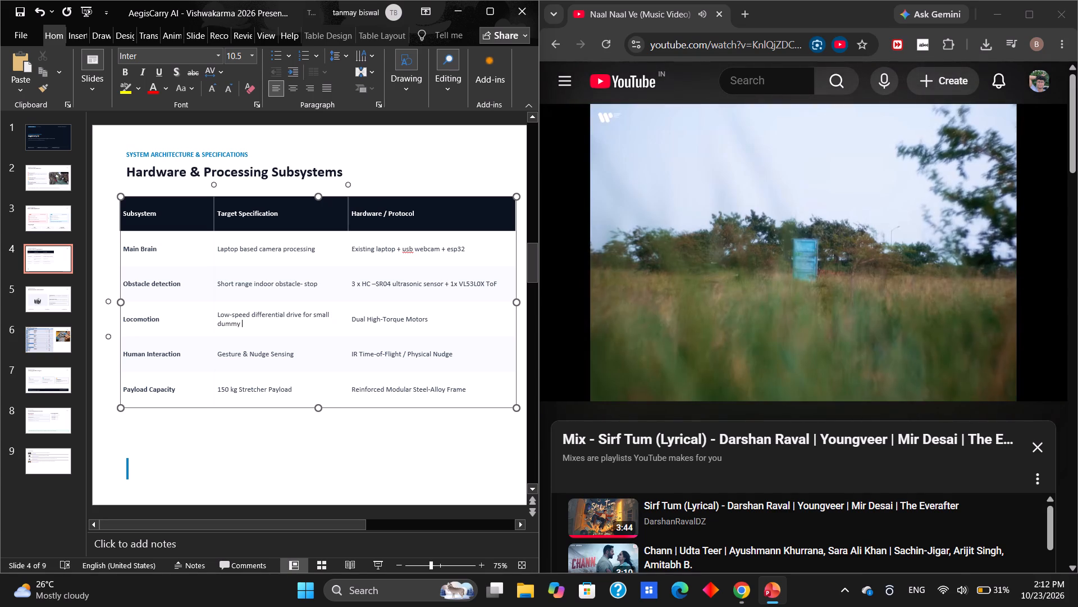
pyautogui.write('load')
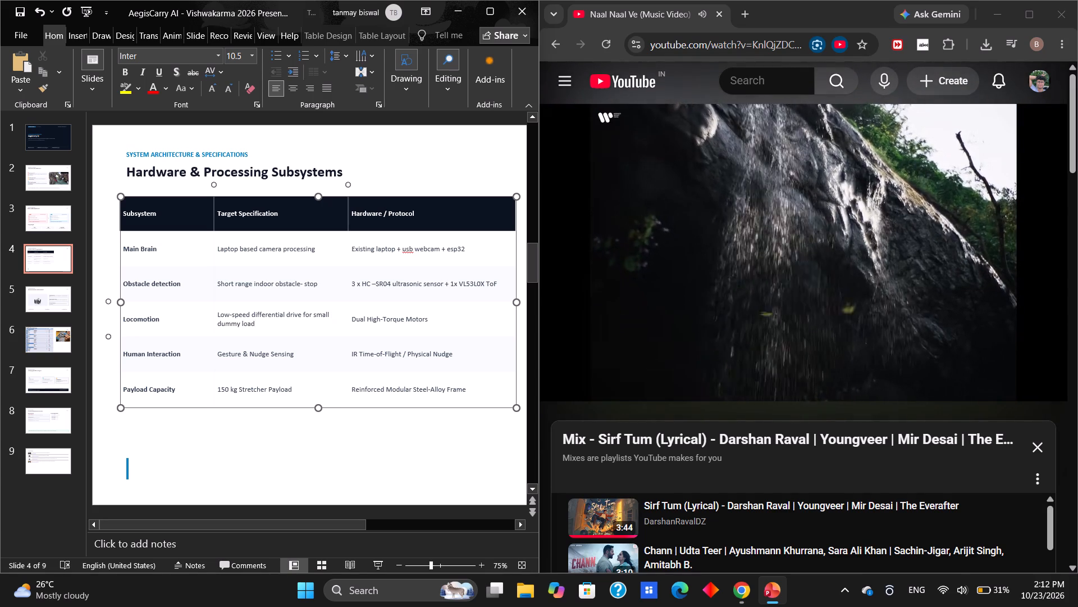
# Replace the Locomotion row's Hardware / Protocol text with "2 x 12v geared DC motors with encoders + dual –channel motor driver".
pyautogui.click(455, 316)
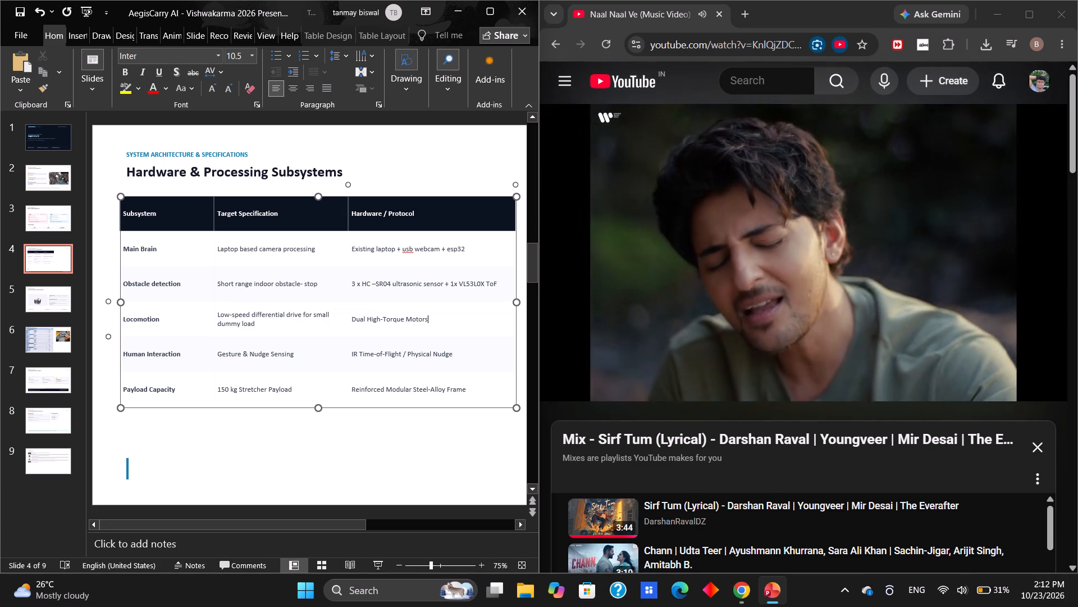
pyautogui.press('BackSpace')
pyautogui.press('BackSpace')
pyautogui.press('BackSpace')
pyautogui.press('BackSpace')
pyautogui.press('BackSpace')
pyautogui.press('BackSpace')
pyautogui.press('BackSpace')
pyautogui.press('BackSpace')
pyautogui.press('BackSpace')
pyautogui.press('BackSpace')
pyautogui.press('BackSpace')
pyautogui.press('BackSpace')
pyautogui.press('BackSpace')
pyautogui.press('BackSpace')
pyautogui.press('BackSpace')
pyautogui.press('BackSpace')
pyautogui.press('BackSpace')
pyautogui.press('BackSpace')
pyautogui.press('BackSpace')
pyautogui.press('BackSpace')
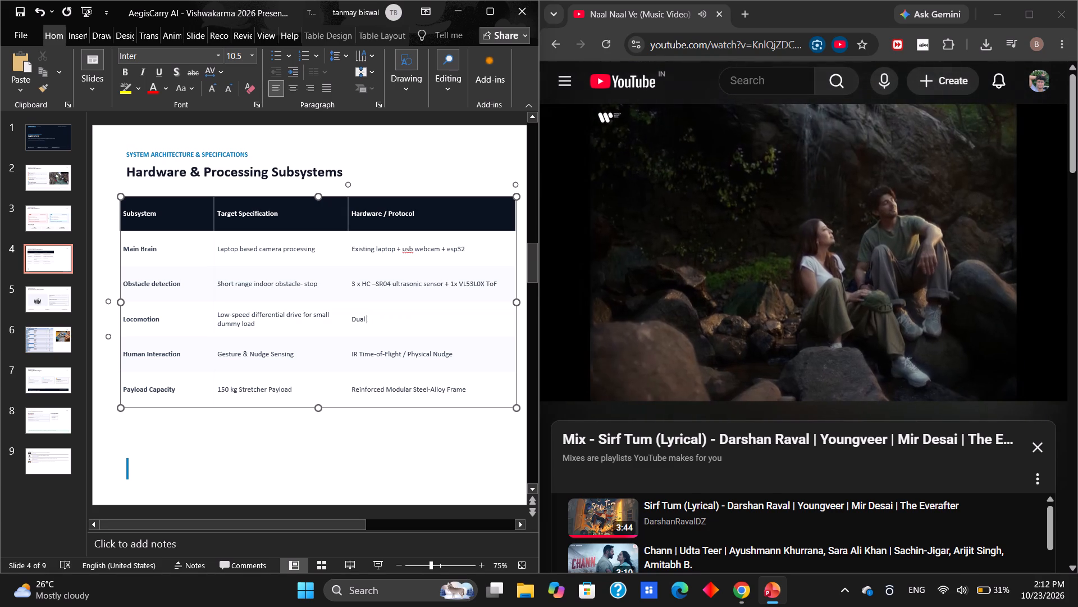
pyautogui.write('2 x')
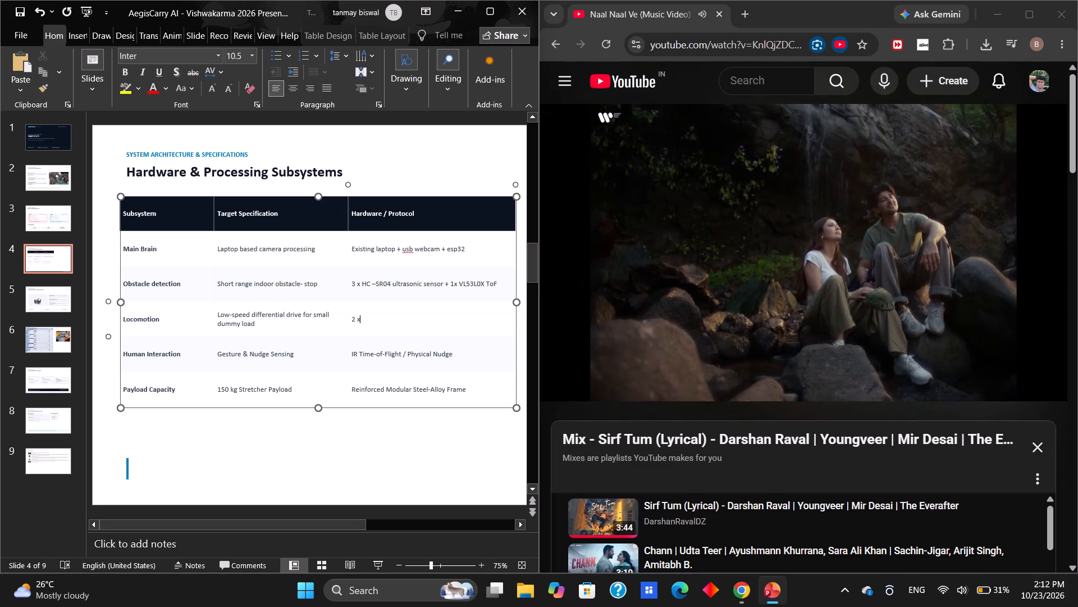
pyautogui.press('space')
pyautogui.write('12')
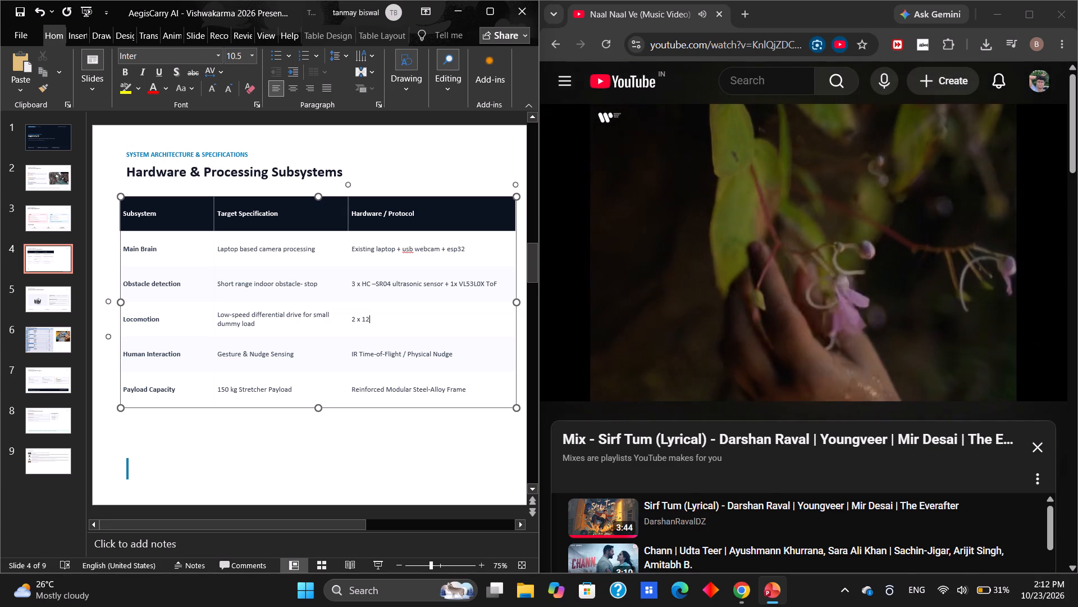
pyautogui.write('v')
pyautogui.press('space')
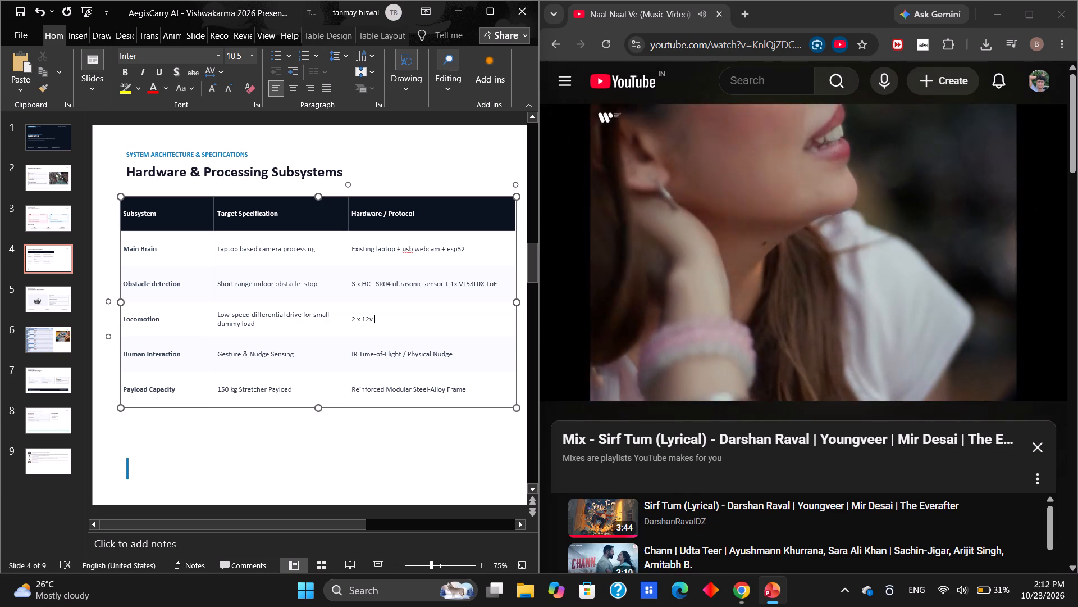
pyautogui.write('geared')
pyautogui.press('space')
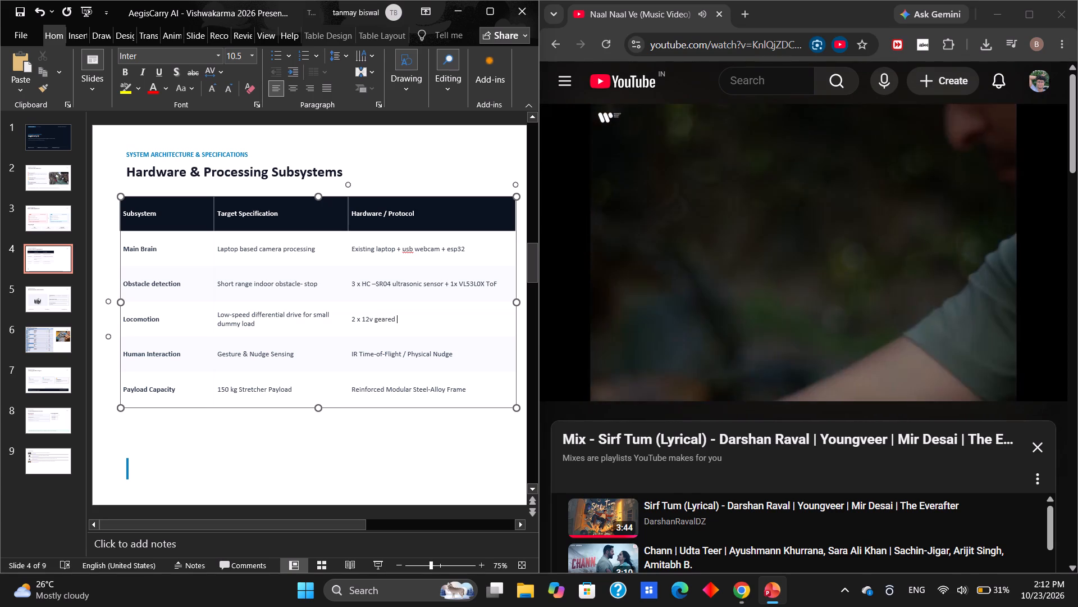
pyautogui.write('DC')
pyautogui.press('space')
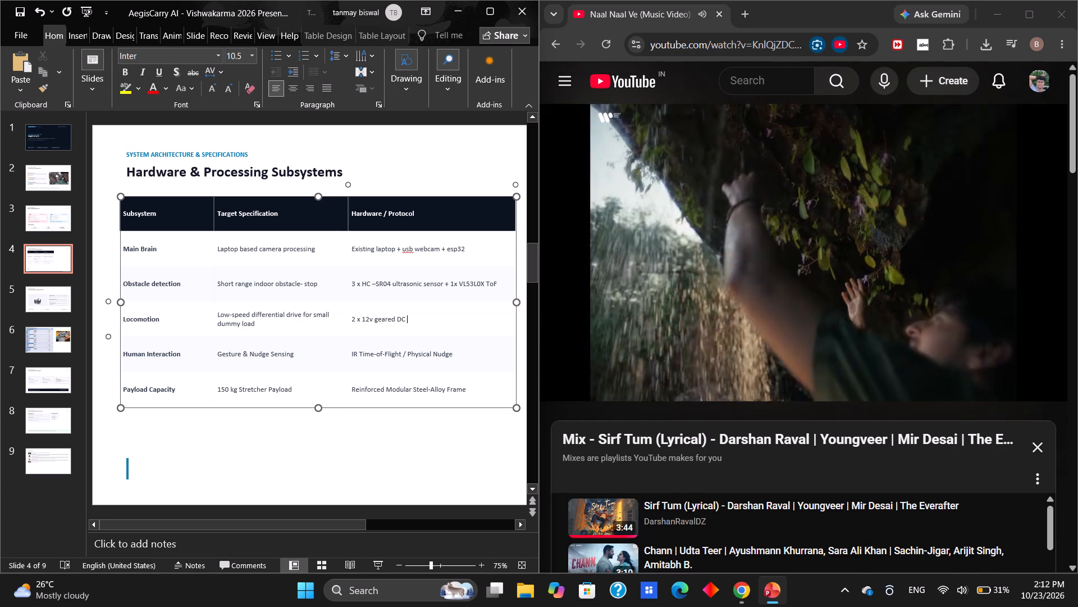
pyautogui.write('moto')
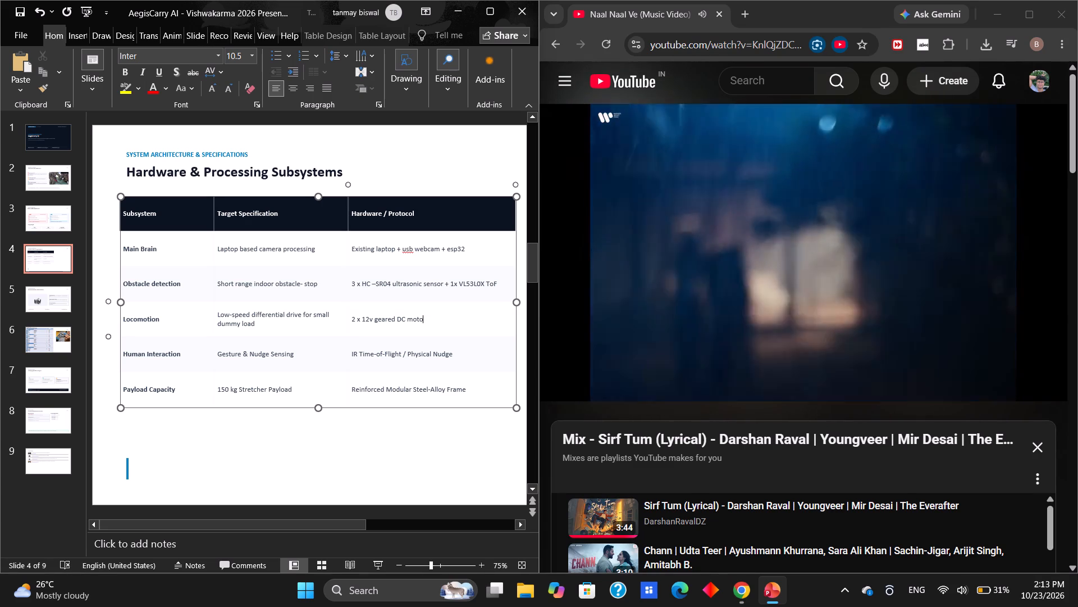
pyautogui.write('rs')
pyautogui.press('space')
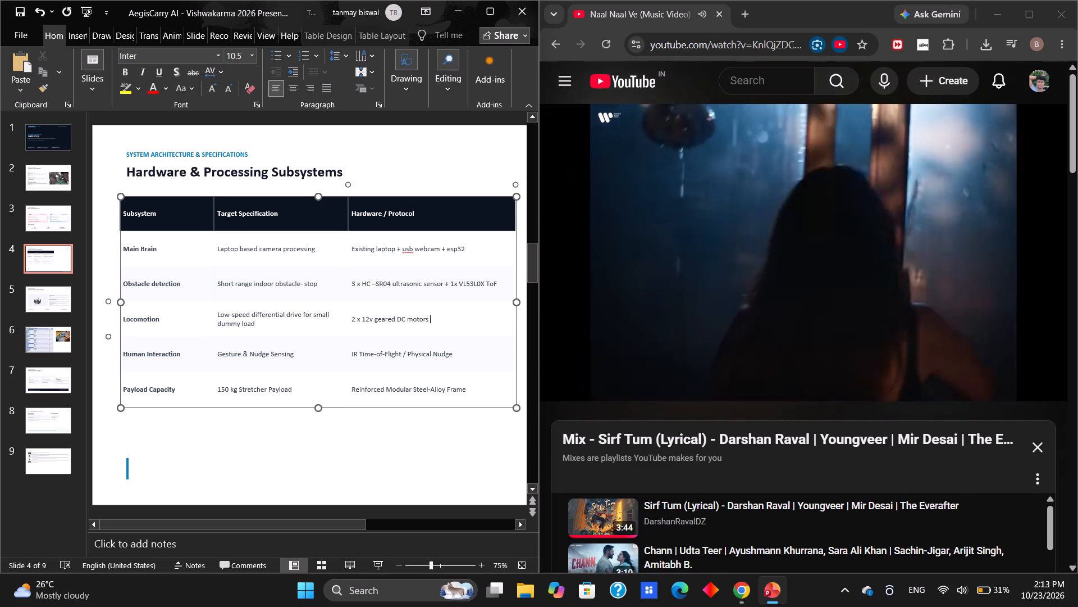
pyautogui.write('with enco')
pyautogui.write('ders')
pyautogui.press('space')
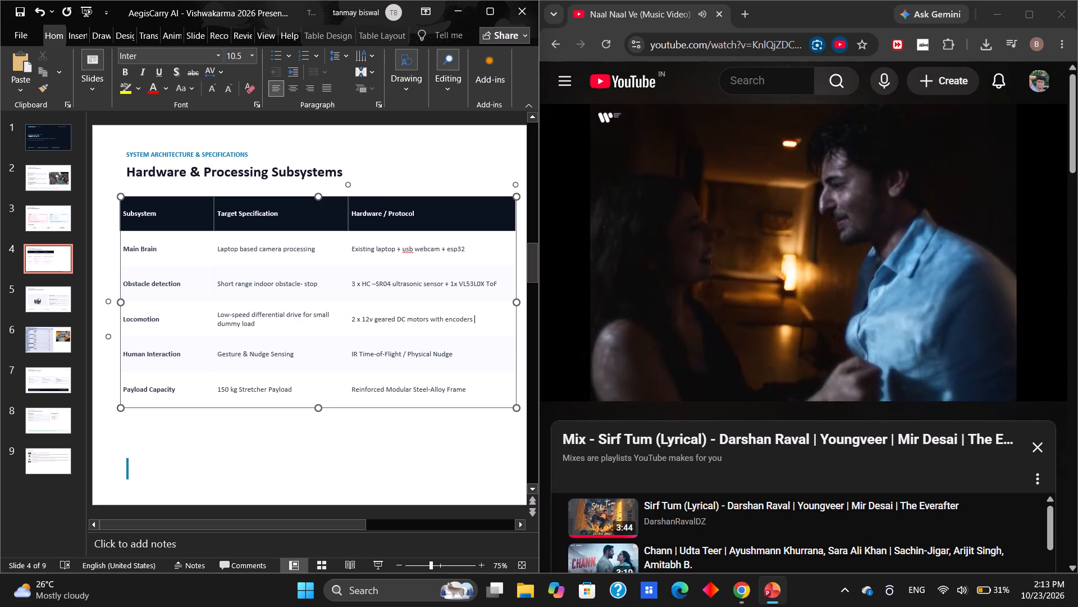
pyautogui.write('+')
pyautogui.press('space')
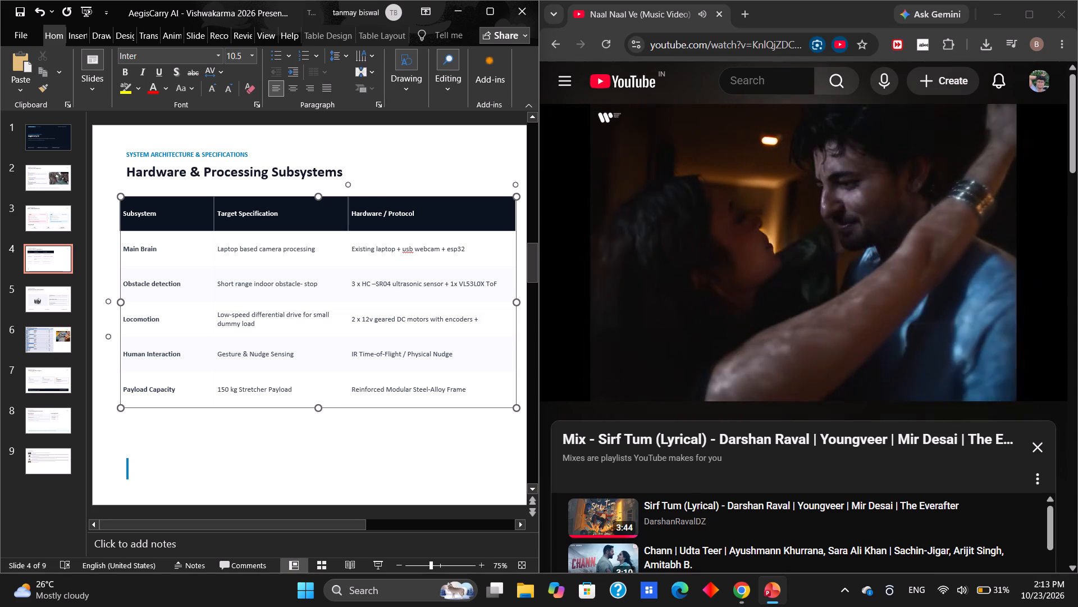
pyautogui.write('dual')
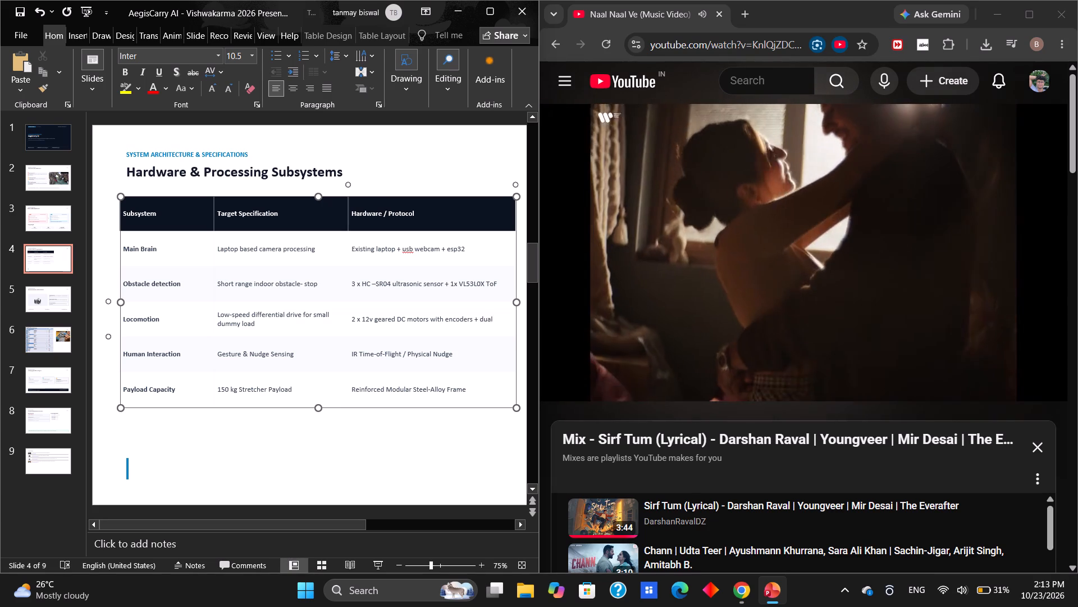
pyautogui.press('space')
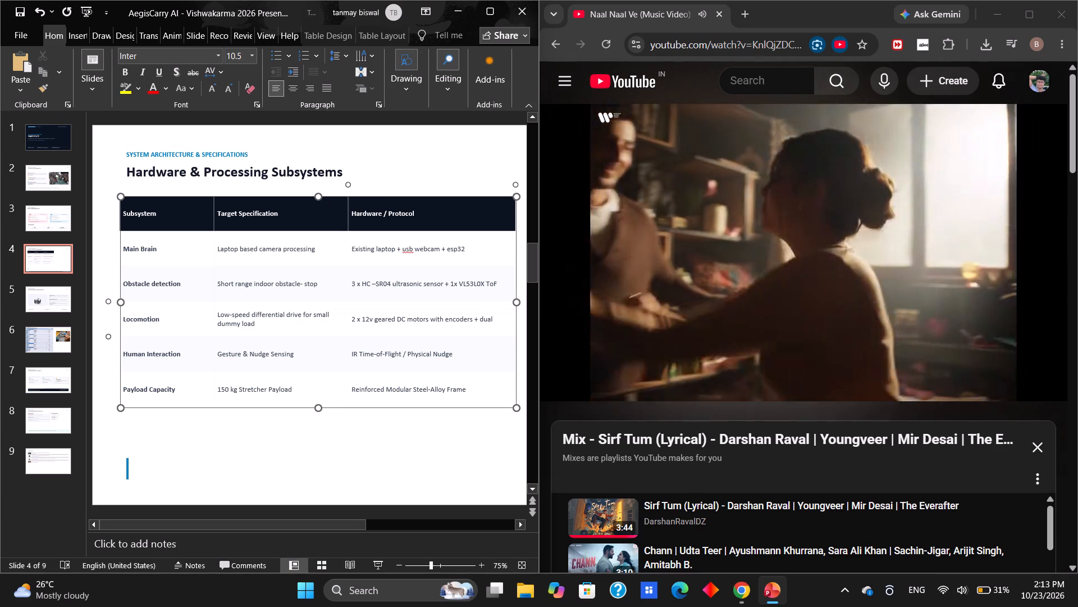
pyautogui.write('-channel')
pyautogui.press('space')
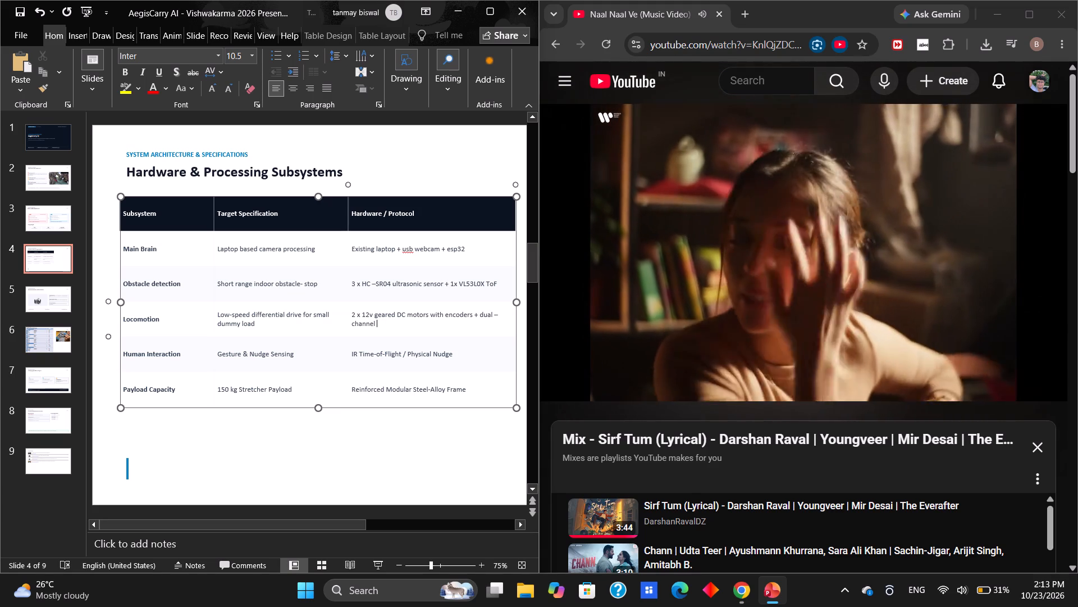
pyautogui.write('motor')
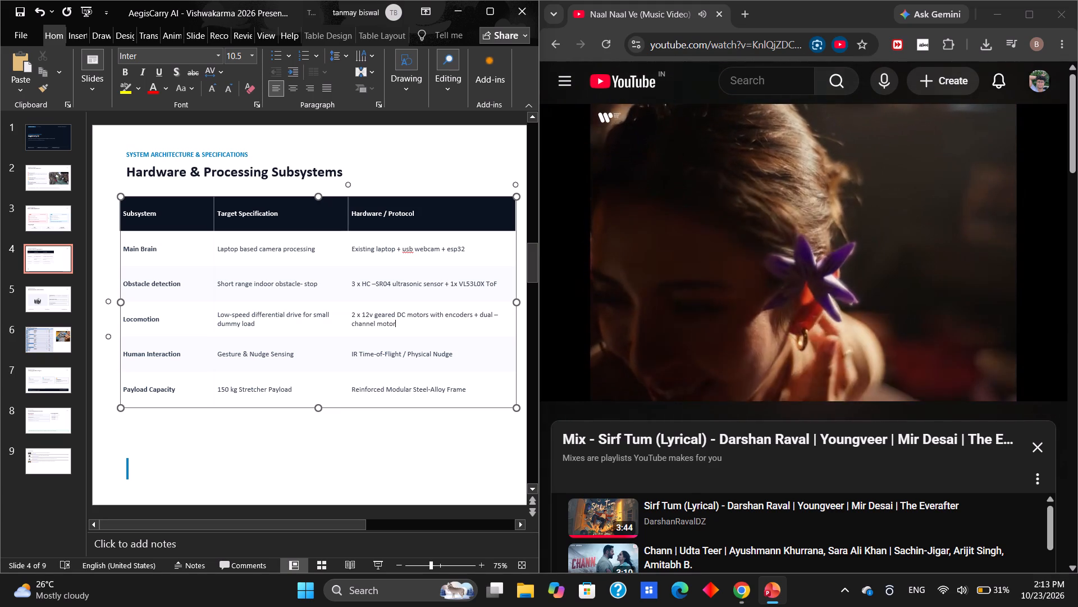
pyautogui.press('space')
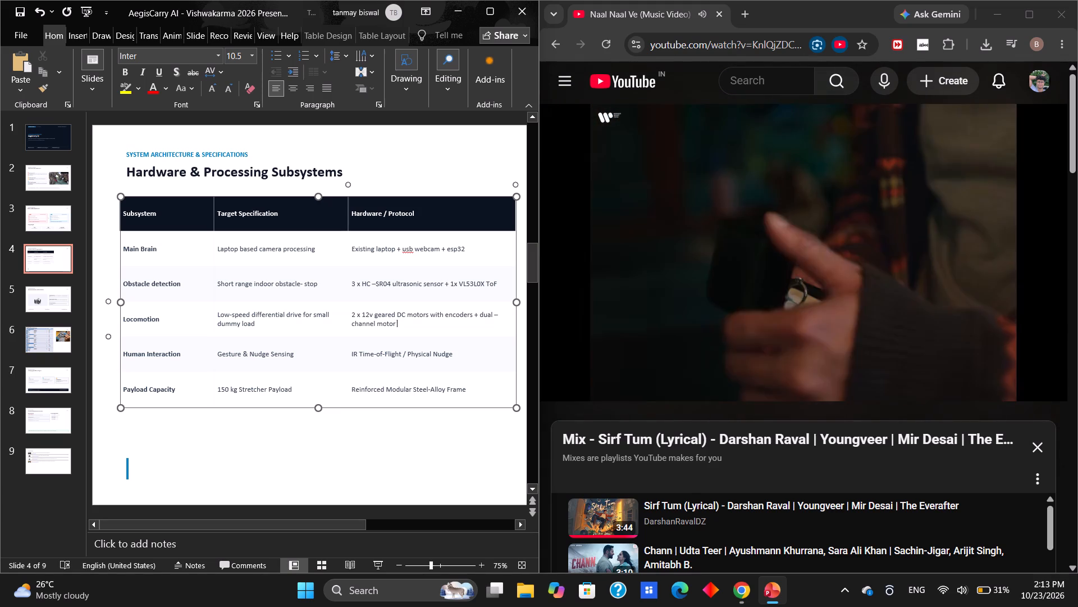
pyautogui.write('driver')
pyautogui.press('space')
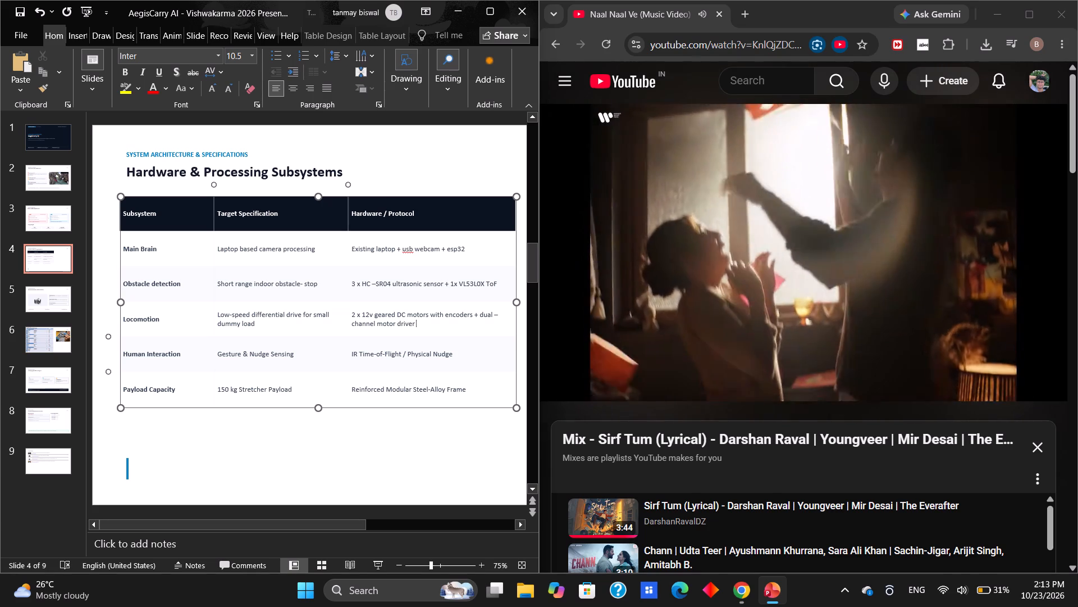
# Delete the tracked robot picture from slide 5, Mechanical Structure & FEA Validation.
pyautogui.click(53, 298)
pyautogui.click(316, 332)
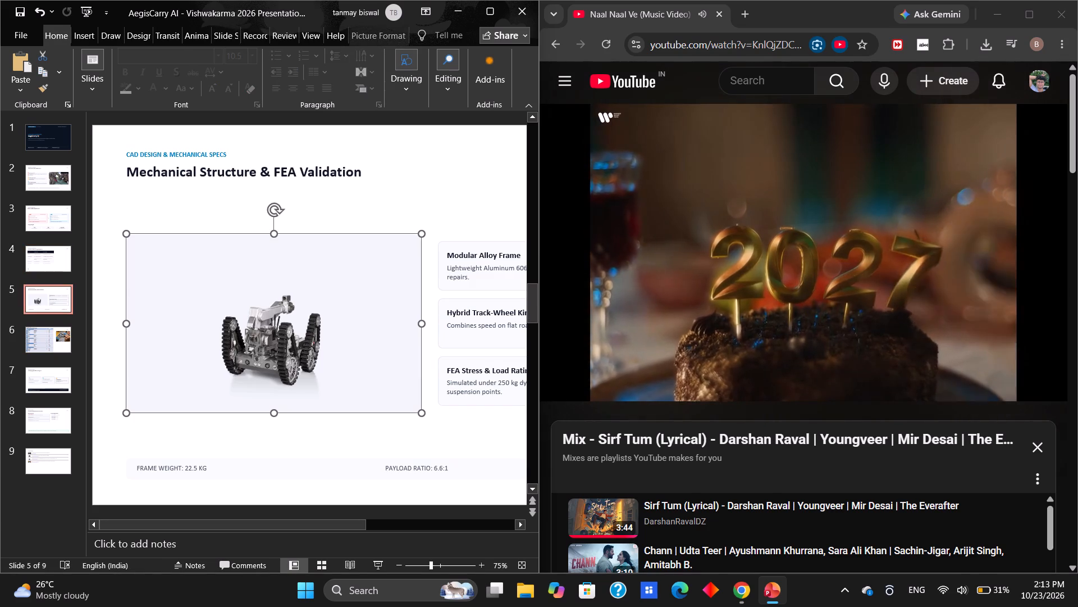
pyautogui.press('Delete')
# Return to slide 4 and replace the Human Interaction row's Target Specification text with "Camera based operator marker tracking".
pyautogui.click(60, 247)
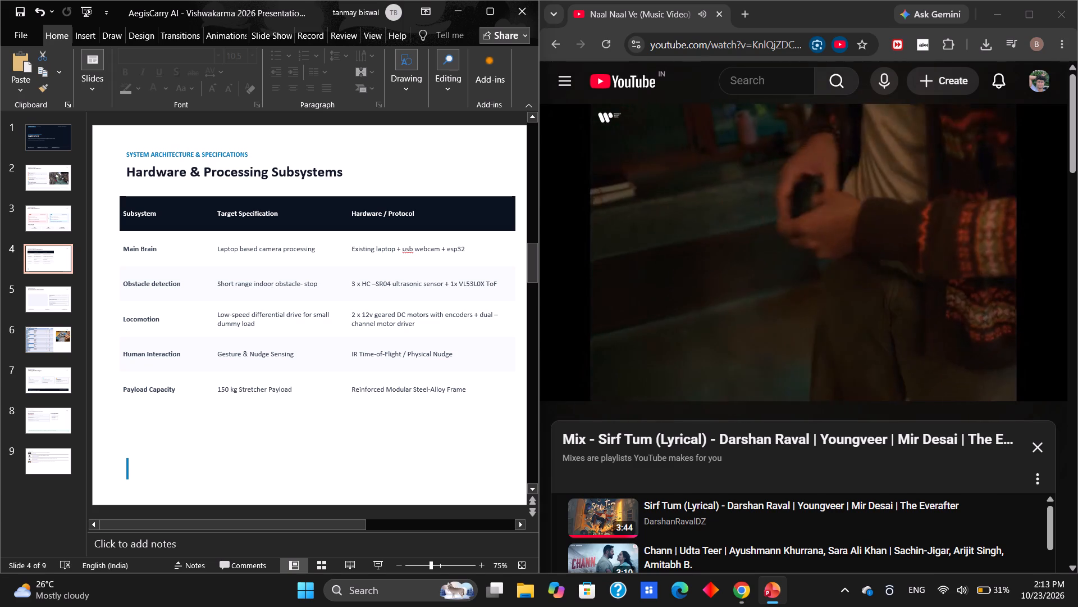
pyautogui.click(319, 357)
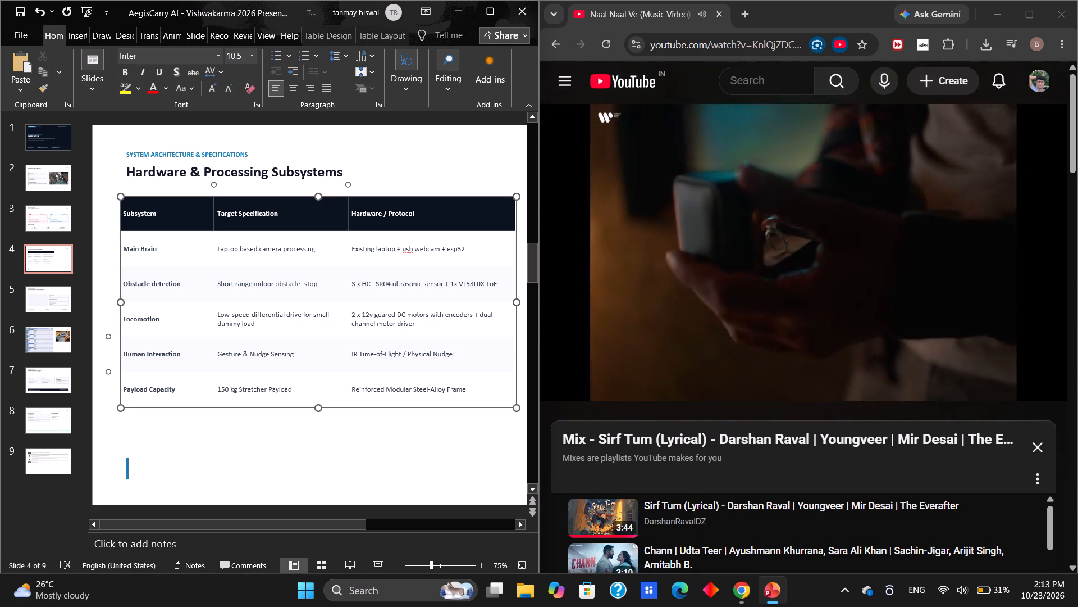
pyautogui.press('BackSpace')
pyautogui.press('BackSpace')
pyautogui.press('BackSpace')
pyautogui.press('BackSpace')
pyautogui.press('BackSpace')
pyautogui.press('BackSpace')
pyautogui.press('BackSpace')
pyautogui.press('BackSpace')
pyautogui.press('BackSpace')
pyautogui.press('BackSpace')
pyautogui.press('BackSpace')
pyautogui.press('BackSpace')
pyautogui.press('BackSpace')
pyautogui.press('BackSpace')
pyautogui.press('BackSpace')
pyautogui.press('BackSpace')
pyautogui.press('BackSpace')
pyautogui.press('BackSpace')
pyautogui.press('BackSpace')
pyautogui.press('BackSpace')
pyautogui.press('BackSpace')
pyautogui.press('BackSpace')
pyautogui.press('BackSpace')
pyautogui.press('BackSpace')
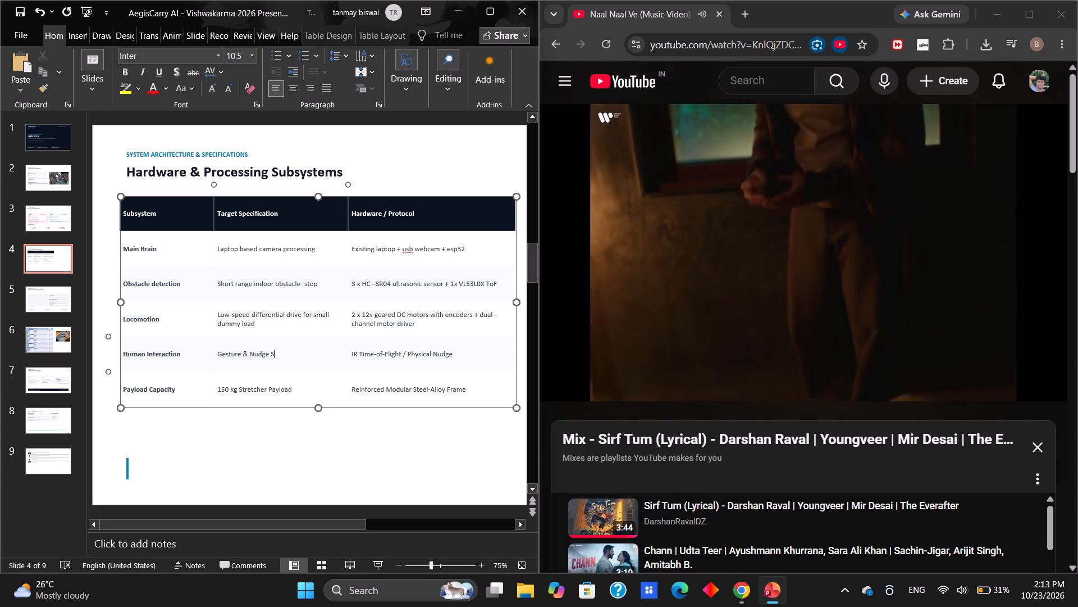
pyautogui.write('camera')
pyautogui.press('space')
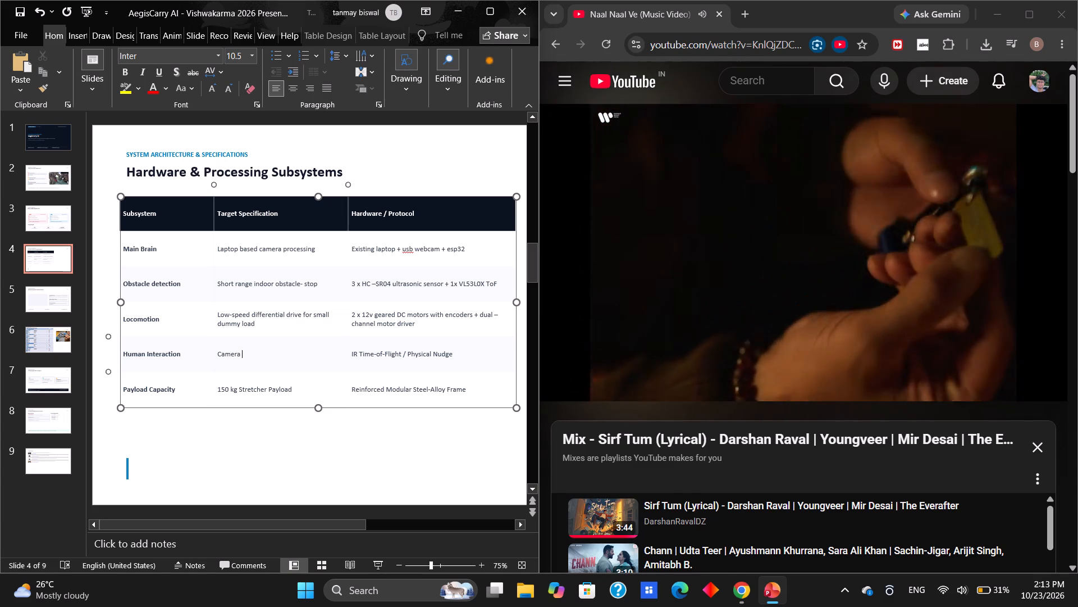
pyautogui.write('based opera')
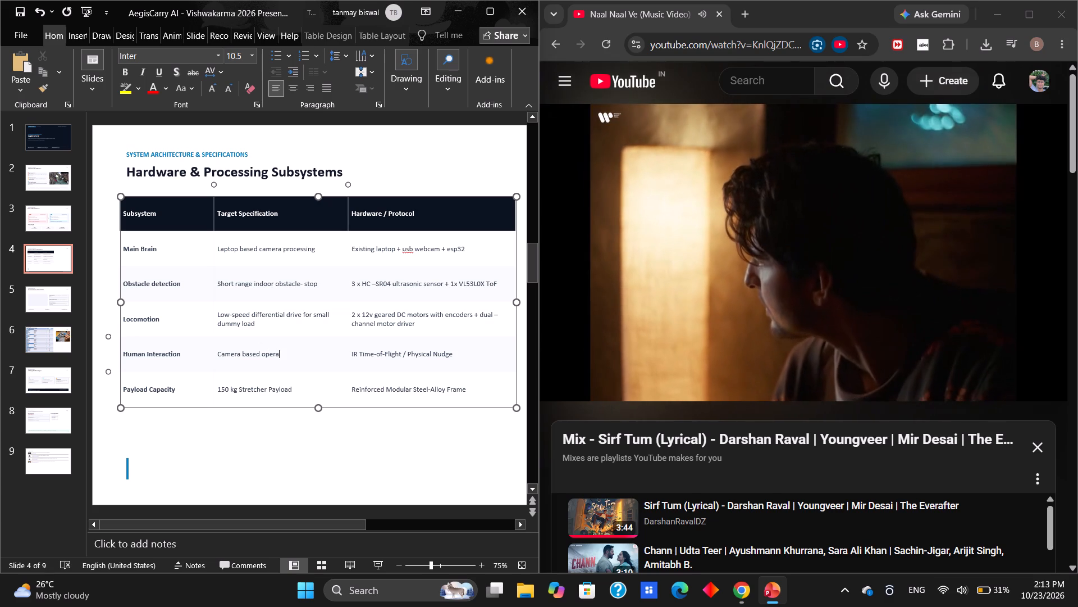
pyautogui.write('tor')
pyautogui.press('space')
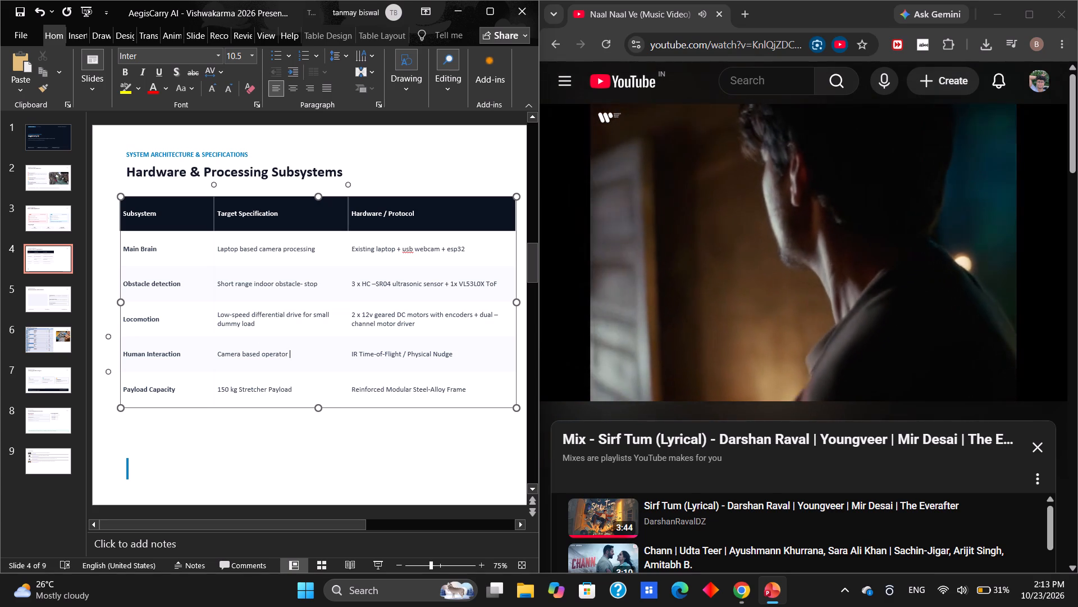
pyautogui.write('mar')
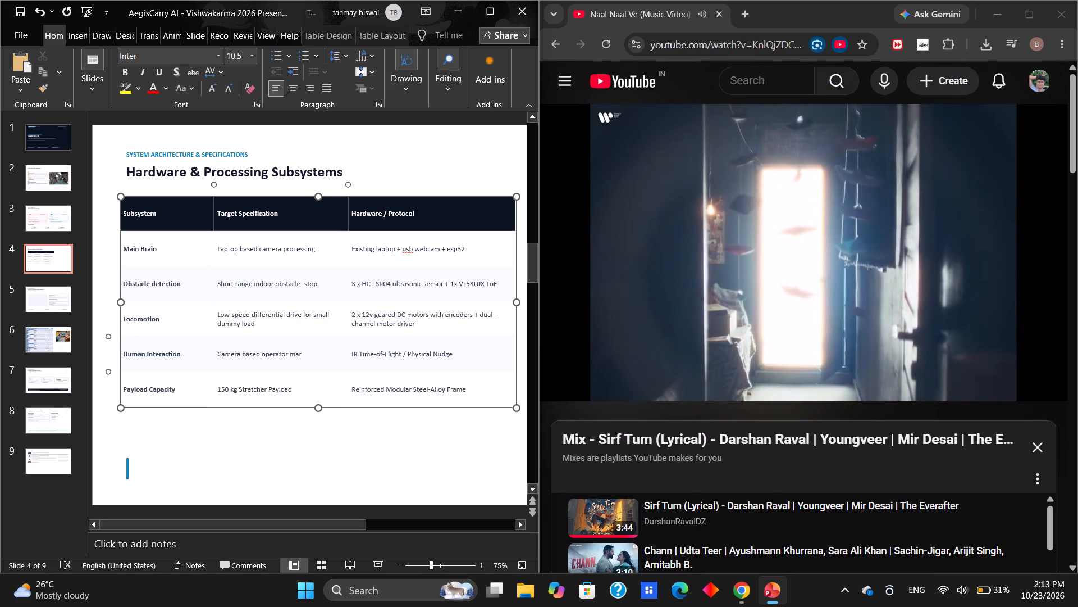
pyautogui.write('ker tracking')
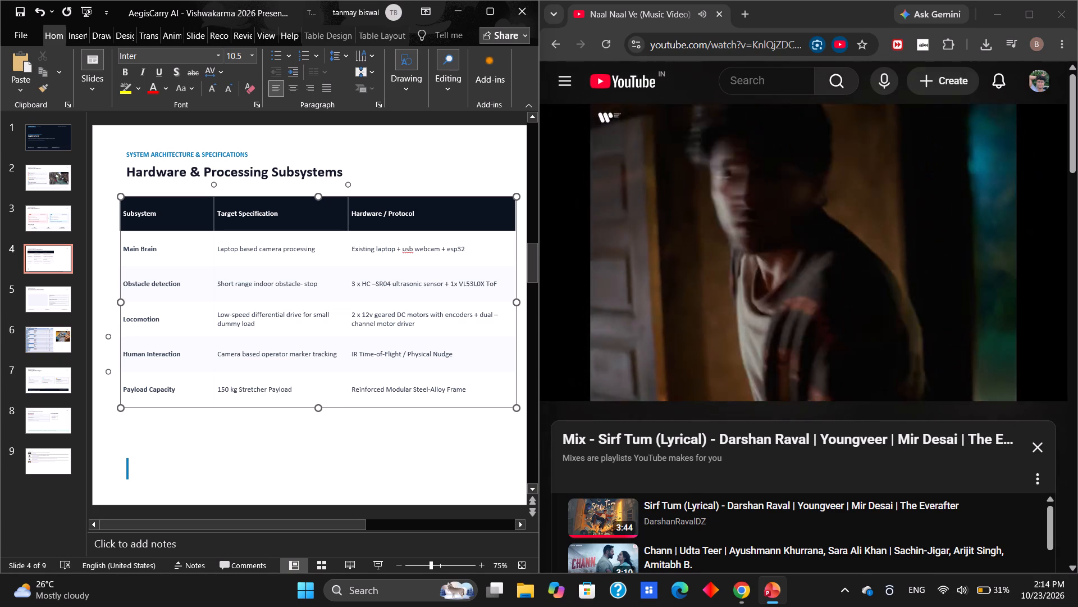
# Replace the Human Interaction row's Hardware / Protocol text with "USB webcam + Laptop vision software".
pyautogui.hscroll(-1, 342, 361)
pyautogui.click(432, 351)
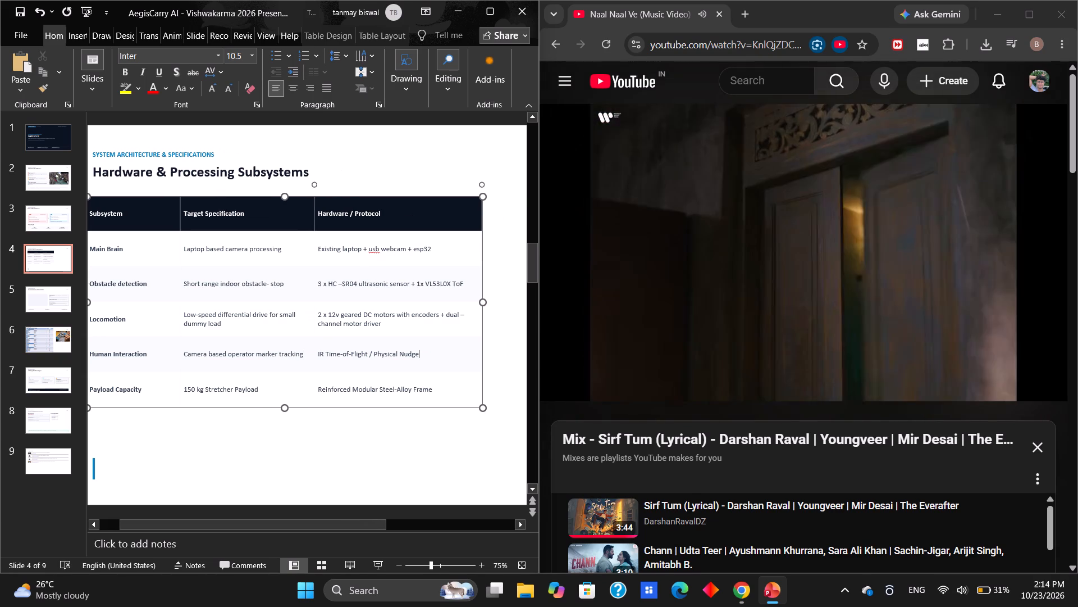
pyautogui.press('BackSpace')
pyautogui.press('BackSpace')
pyautogui.press('BackSpace')
pyautogui.press('BackSpace')
pyautogui.press('BackSpace')
pyautogui.press('BackSpace')
pyautogui.press('BackSpace')
pyautogui.press('BackSpace')
pyautogui.press('BackSpace')
pyautogui.press('BackSpace')
pyautogui.press('BackSpace')
pyautogui.press('BackSpace')
pyautogui.press('BackSpace')
pyautogui.press('BackSpace')
pyautogui.press('BackSpace')
pyautogui.press('BackSpace')
pyautogui.press('BackSpace')
pyautogui.press('BackSpace')
pyautogui.press('BackSpace')
pyautogui.press('BackSpace')
pyautogui.press('BackSpace')
pyautogui.press('BackSpace')
pyautogui.press('BackSpace')
pyautogui.press('BackSpace')
pyautogui.press('BackSpace')
pyautogui.press('BackSpace')
pyautogui.press('BackSpace')
pyautogui.press('BackSpace')
pyautogui.press('BackSpace')
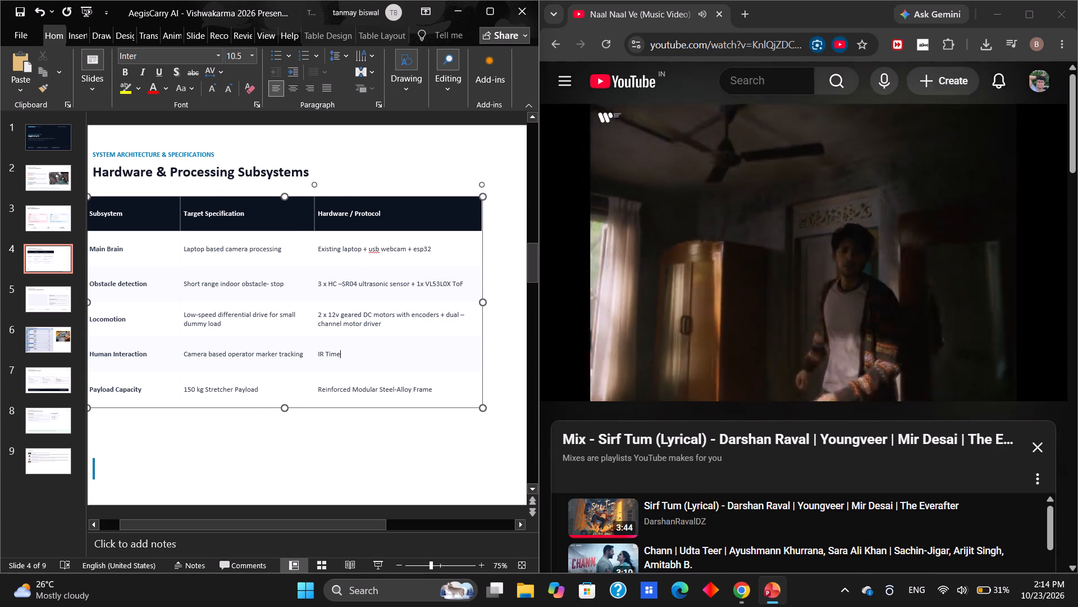
pyautogui.press('BackSpace')
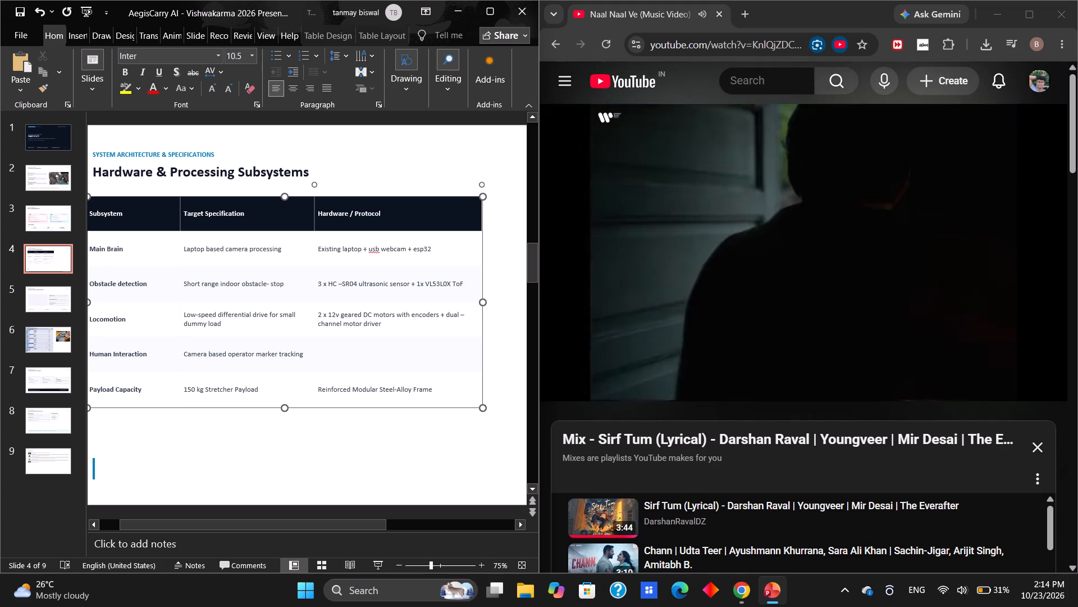
pyautogui.click(432, 351)
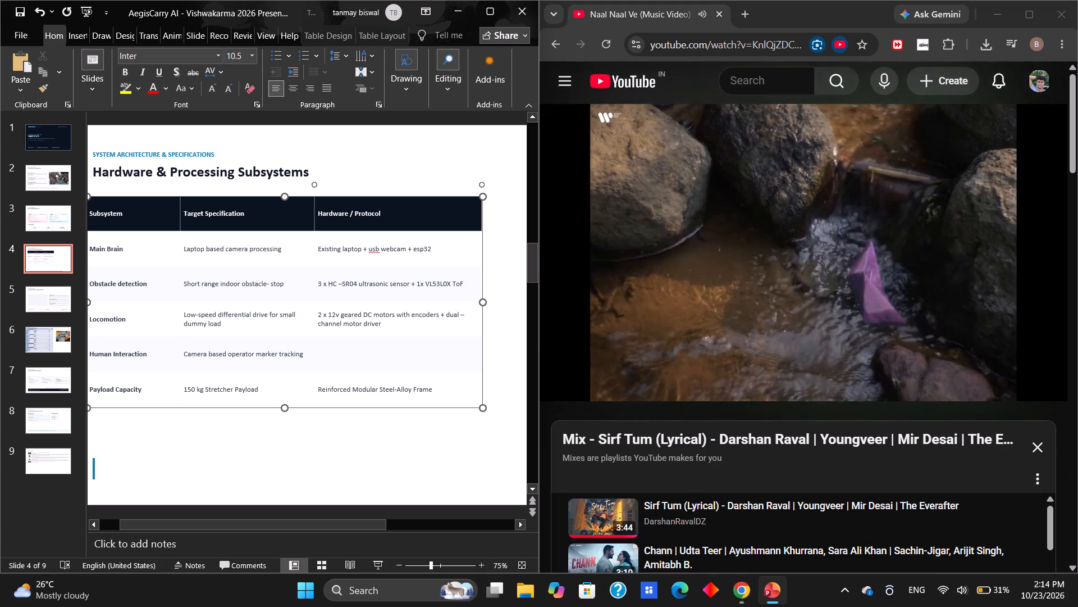
pyautogui.write('USB')
pyautogui.press('space')
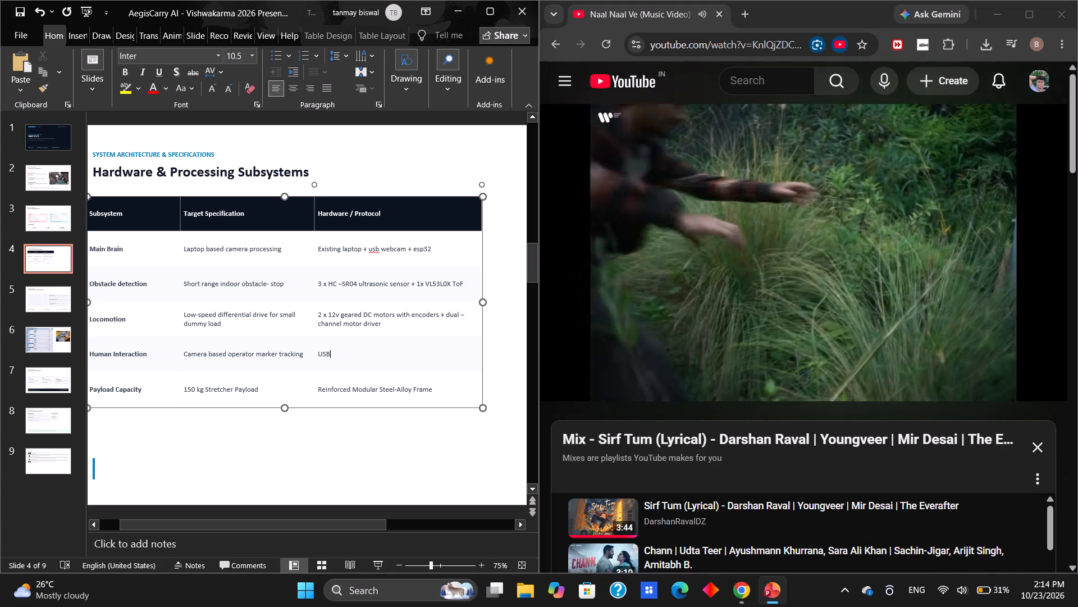
pyautogui.write('webcam')
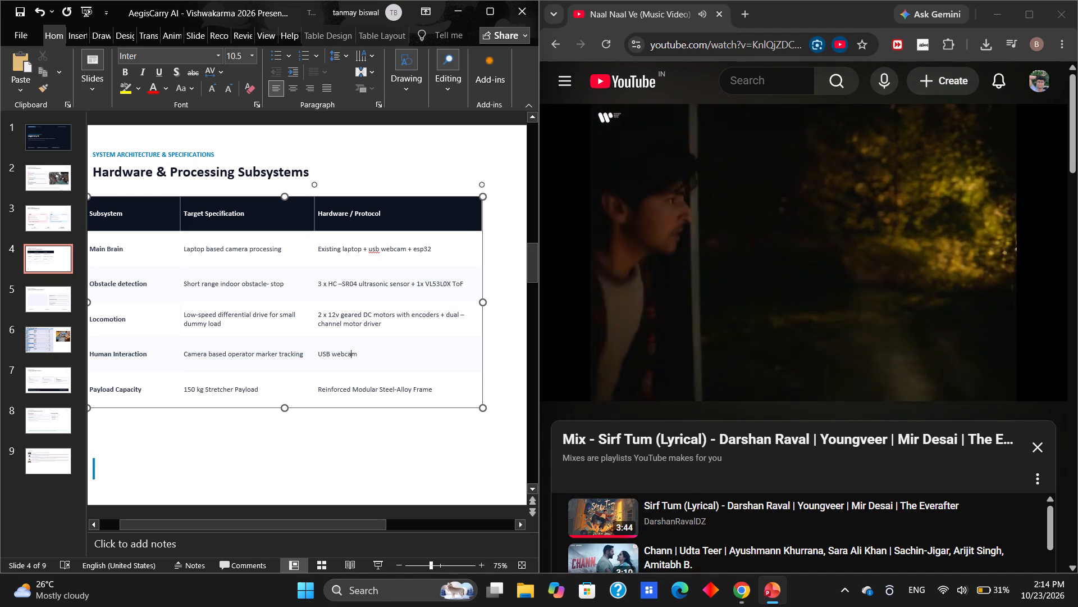
pyautogui.press('space')
pyautogui.hotkey('shift', '+')
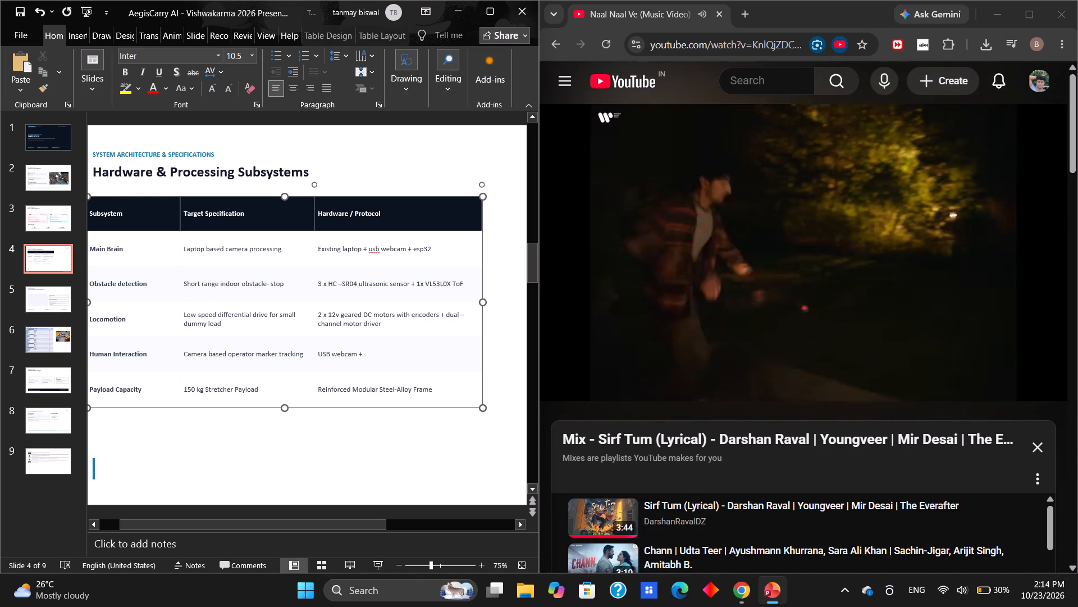
pyautogui.press('space')
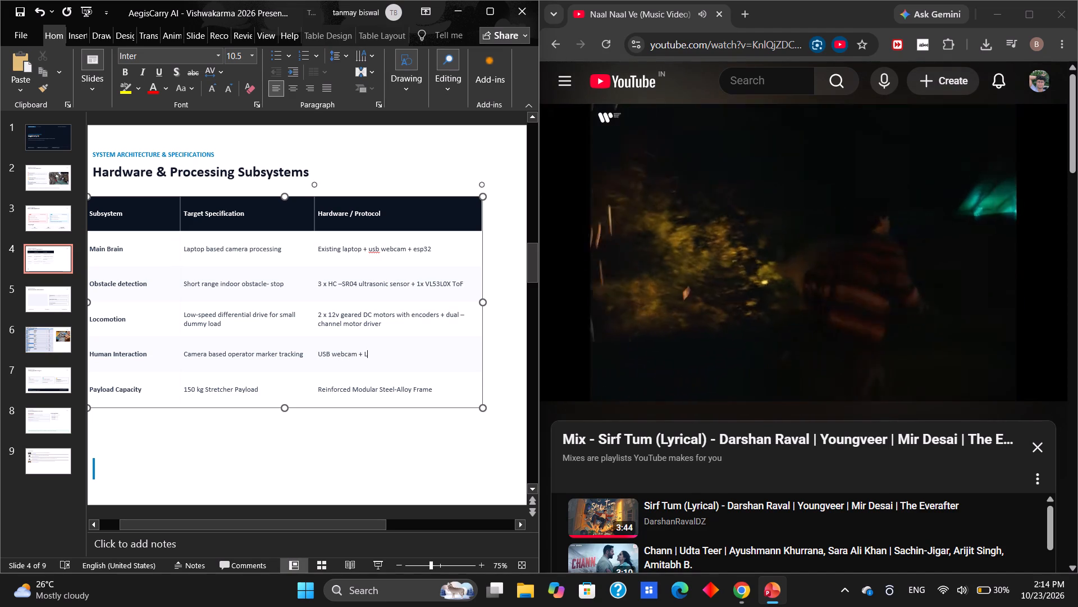
pyautogui.write('pt')
pyautogui.press('BackSpace')
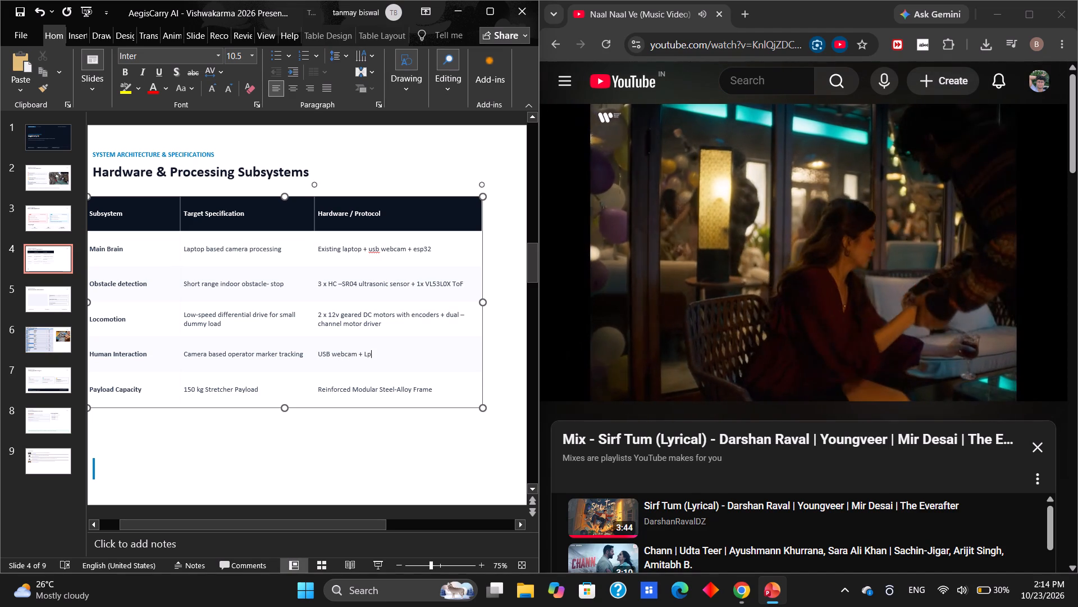
pyautogui.press('BackSpace')
pyautogui.write('aptop')
pyautogui.press('space')
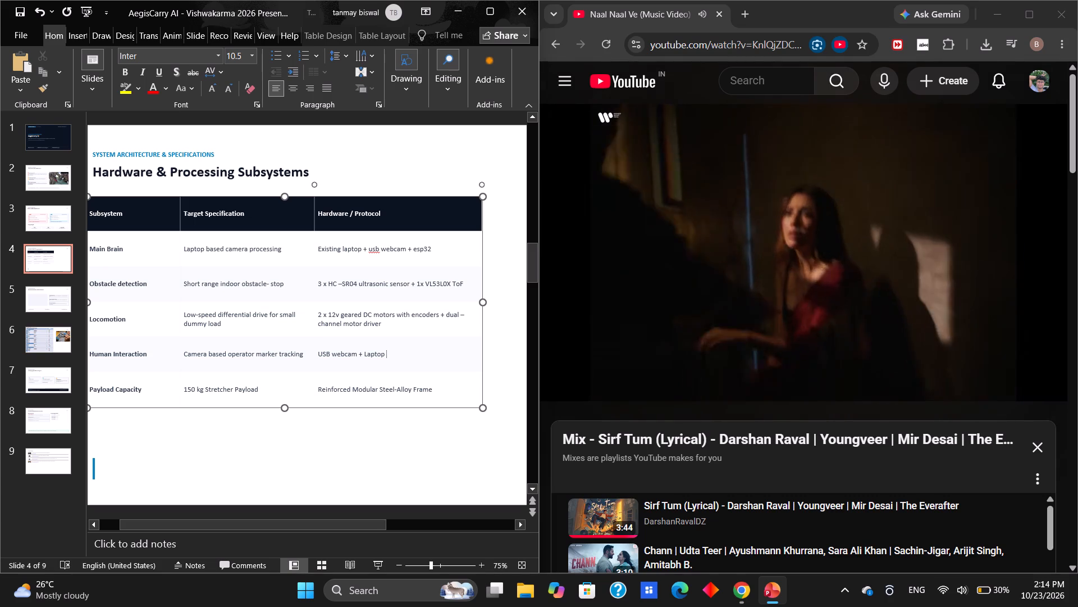
pyautogui.write('visio')
pyautogui.write('n')
pyautogui.press('space')
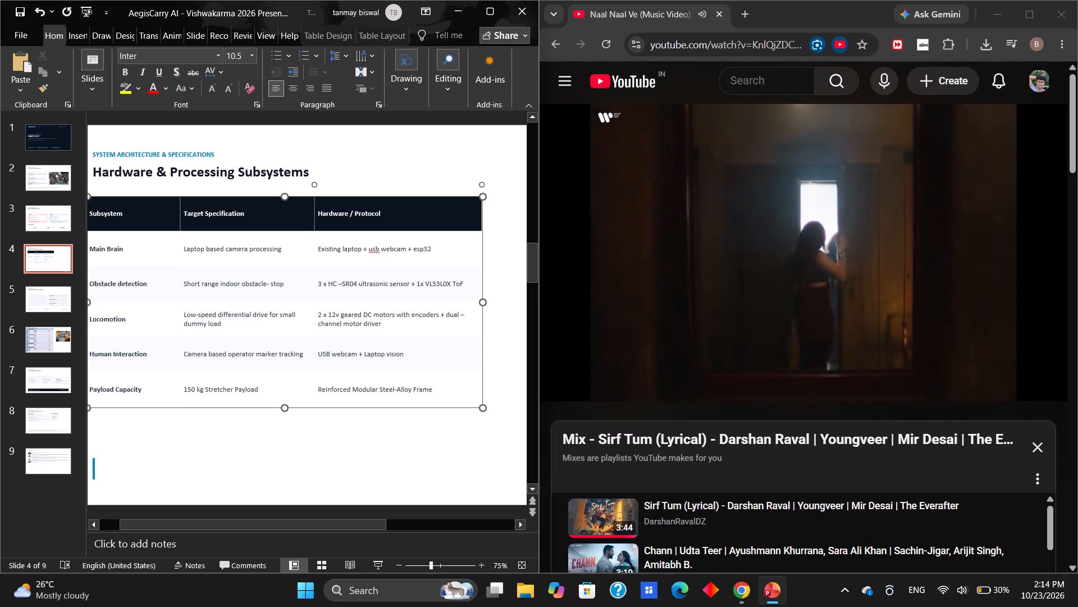
pyautogui.write('software')
pyautogui.press('space')
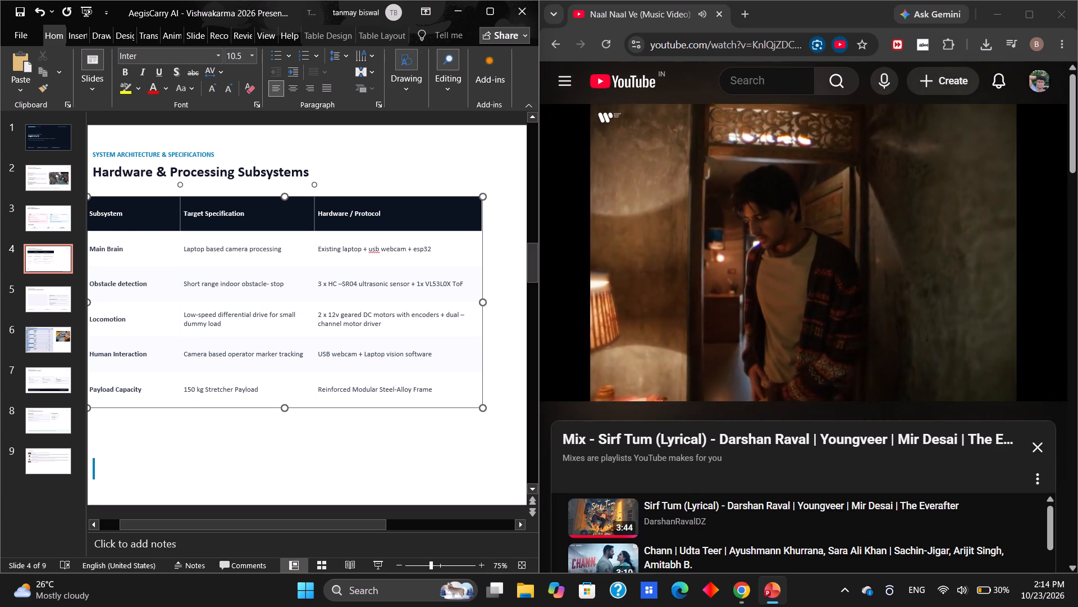
# Rename the Payload Capacity subsystem in the table's last row as "Vital monitoring".
pyautogui.hscroll(1, 257, 374)
pyautogui.click(184, 393)
pyautogui.press('BackSpace')
pyautogui.press('BackSpace')
pyautogui.press('BackSpace')
pyautogui.press('BackSpace')
pyautogui.press('BackSpace')
pyautogui.press('BackSpace')
pyautogui.press('BackSpace')
pyautogui.press('BackSpace')
pyautogui.press('BackSpace')
pyautogui.press('BackSpace')
pyautogui.press('BackSpace')
pyautogui.press('BackSpace')
pyautogui.press('BackSpace')
pyautogui.press('BackSpace')
pyautogui.press('BackSpace')
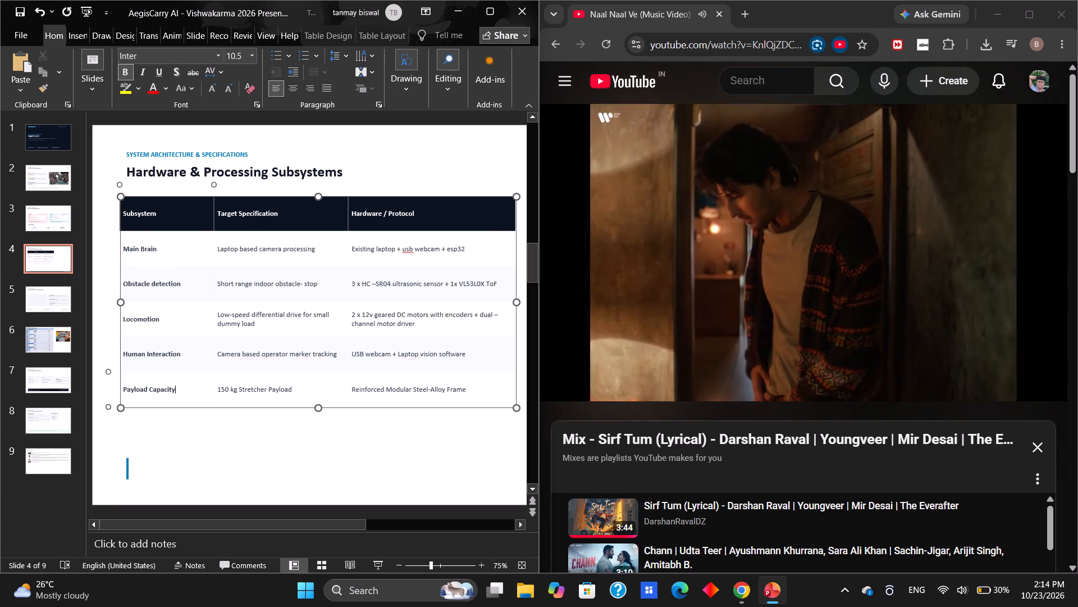
pyautogui.press('BackSpace')
pyautogui.write('vital monitoring')
pyautogui.press('space')
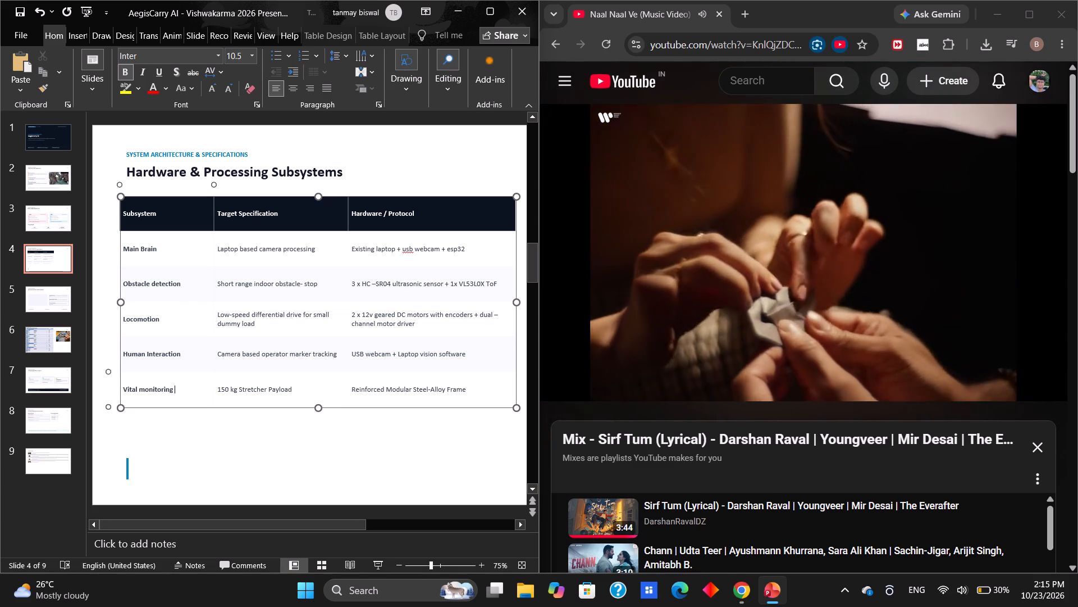
# Replace the Vital monitoring row's Target Specification text with "Demonstration heart rate / estimated SpO2 display".
pyautogui.click(304, 392)
pyautogui.press('BackSpace')
pyautogui.press('BackSpace')
pyautogui.press('BackSpace')
pyautogui.press('BackSpace')
pyautogui.press('BackSpace')
pyautogui.press('BackSpace')
pyautogui.press('BackSpace')
pyautogui.press('BackSpace')
pyautogui.press('BackSpace')
pyautogui.press('BackSpace')
pyautogui.press('BackSpace')
pyautogui.press('BackSpace')
pyautogui.press('BackSpace')
pyautogui.press('BackSpace')
pyautogui.press('BackSpace')
pyautogui.press('BackSpace')
pyautogui.press('BackSpace')
pyautogui.press('BackSpace')
pyautogui.press('BackSpace')
pyautogui.press('BackSpace')
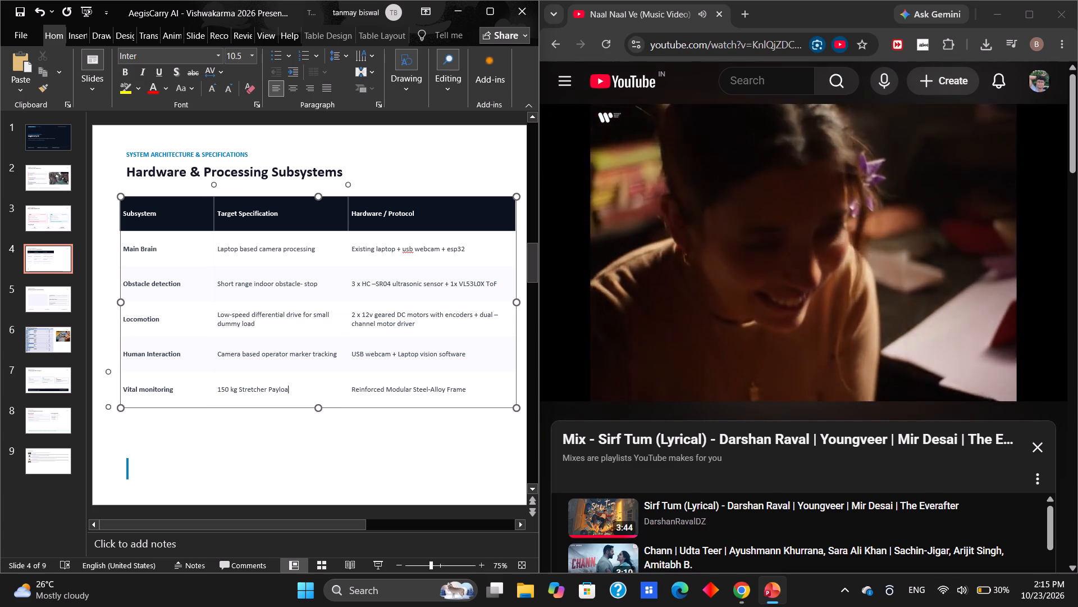
pyautogui.press('BackSpace')
pyautogui.press('BackSpace')
pyautogui.press('BackSpace')
pyautogui.press('BackSpace')
pyautogui.press('BackSpace')
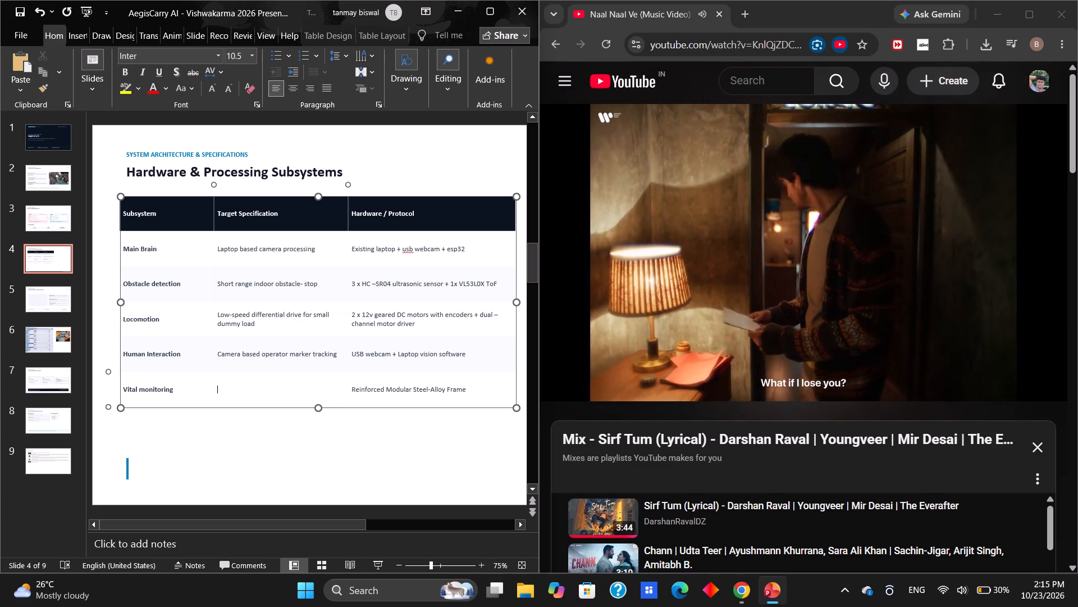
pyautogui.press('BackSpace')
pyautogui.write('demonstration')
pyautogui.press('space')
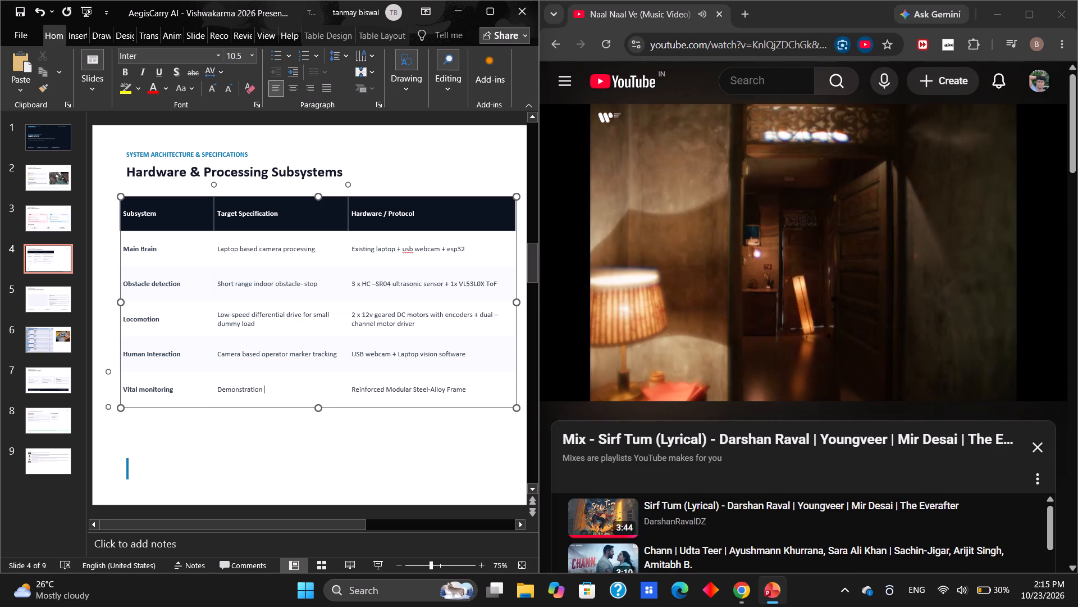
pyautogui.write('heart rate')
pyautogui.press('space')
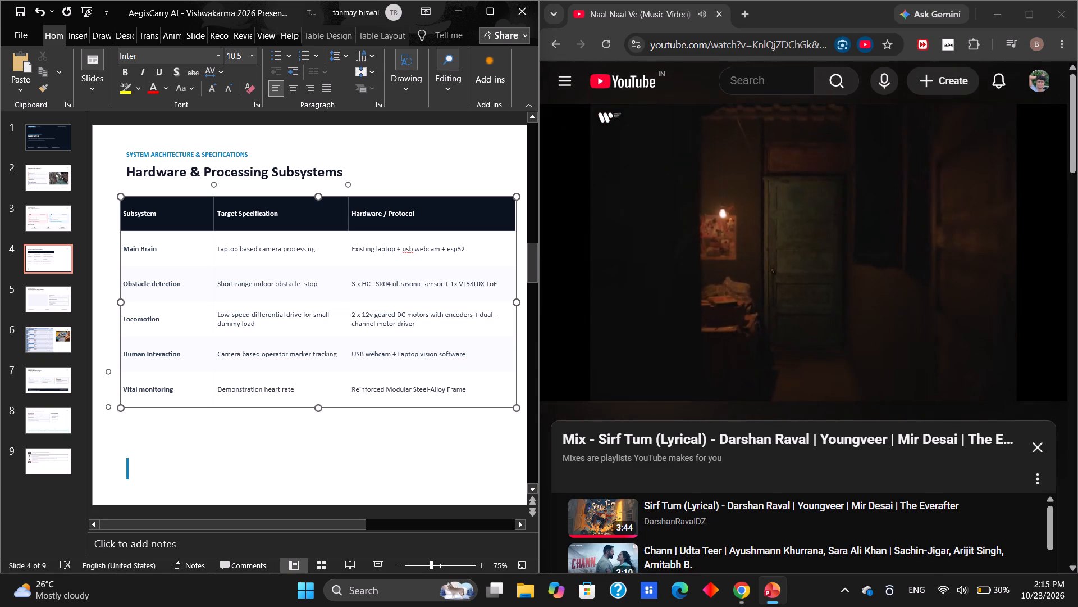
pyautogui.write('/ estimated')
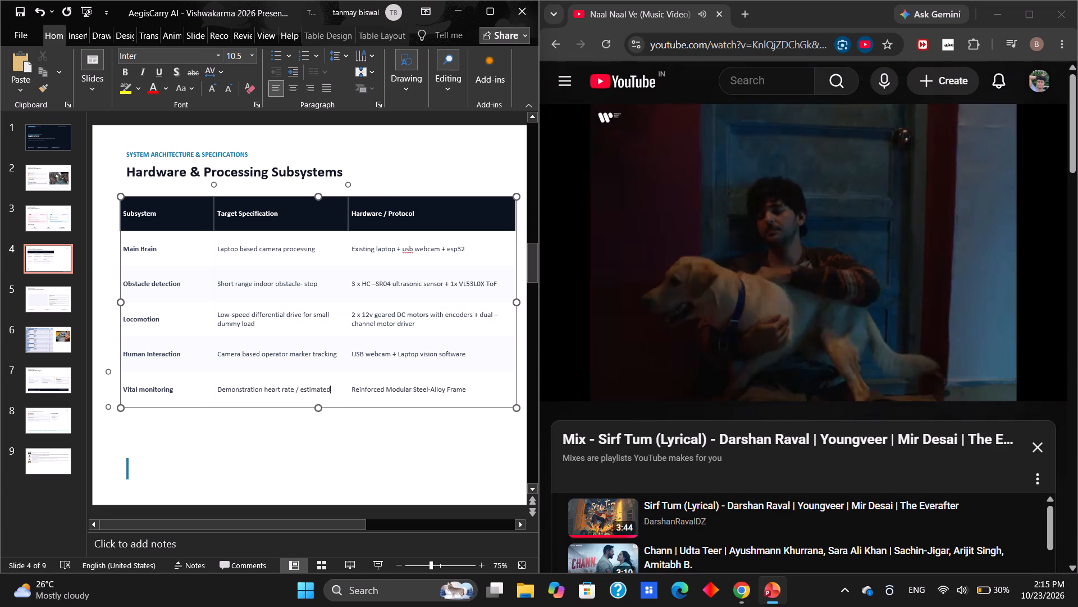
pyautogui.press('space')
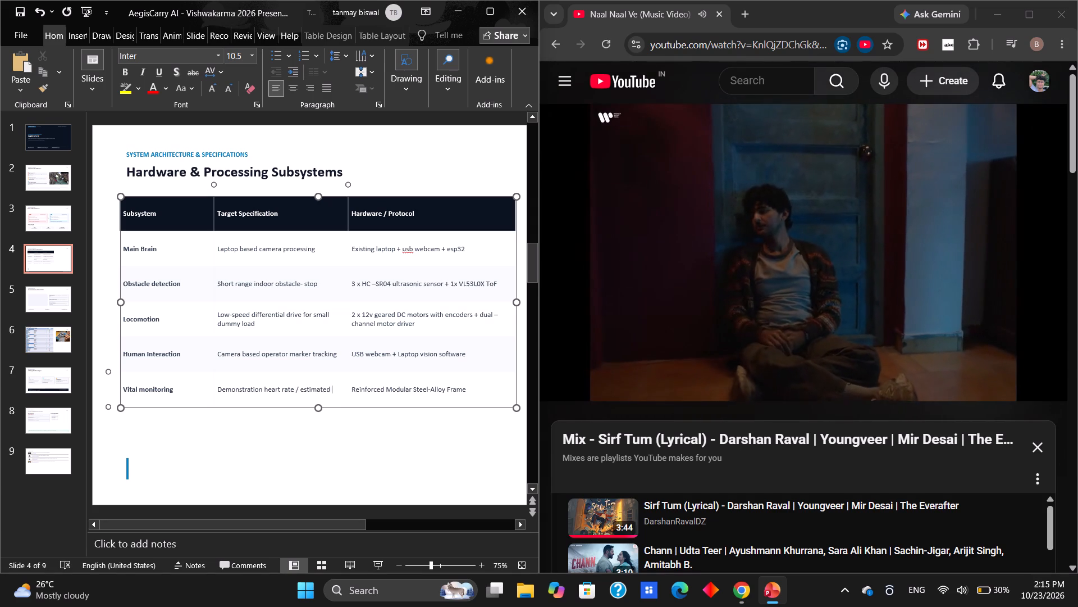
pyautogui.press('s')
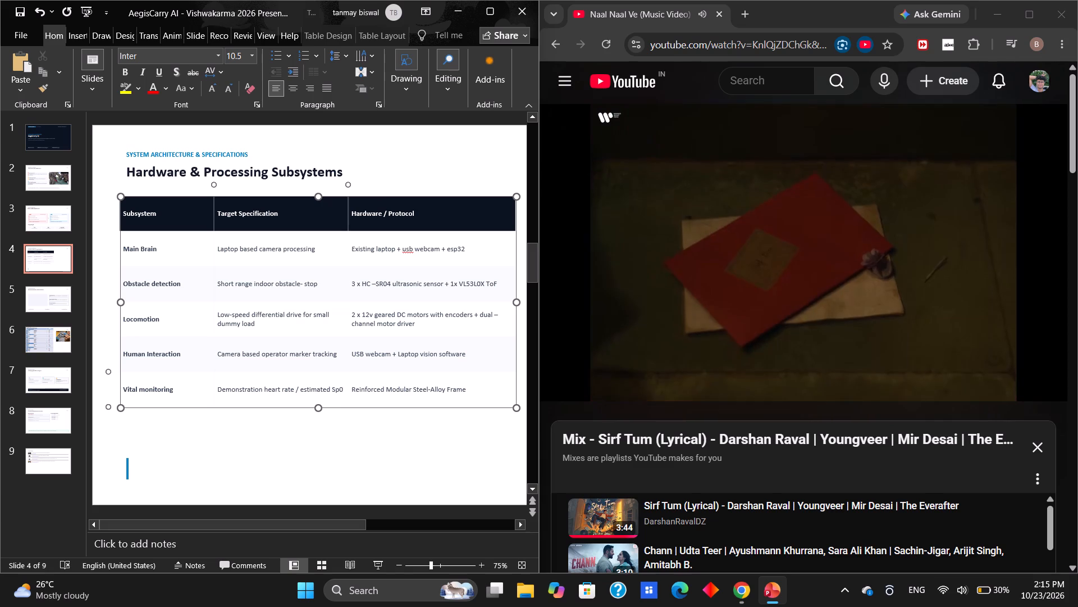
pyautogui.press('BackSpace')
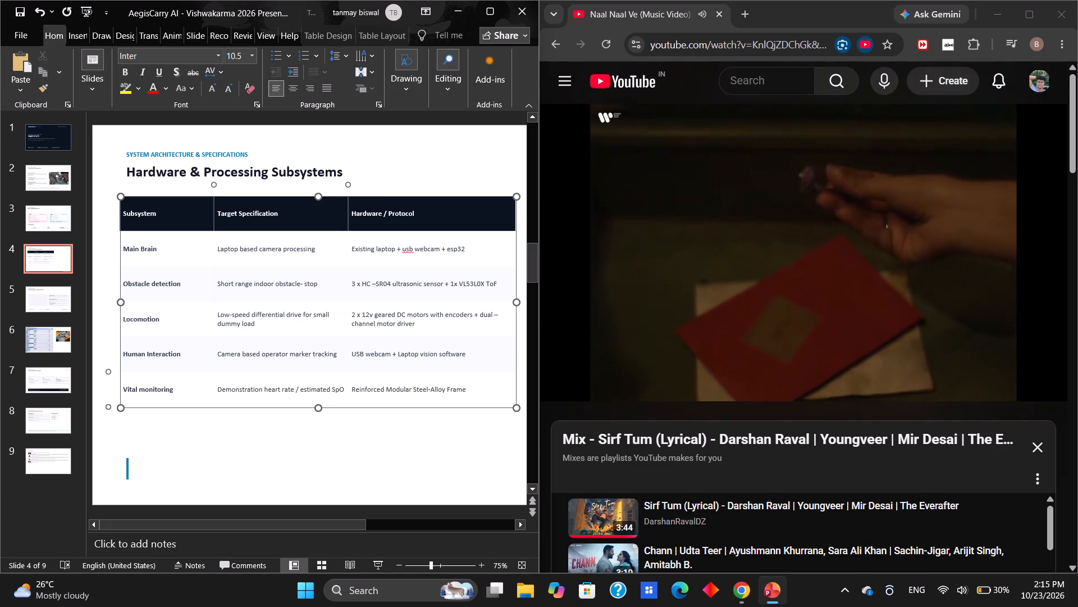
pyautogui.press('2')
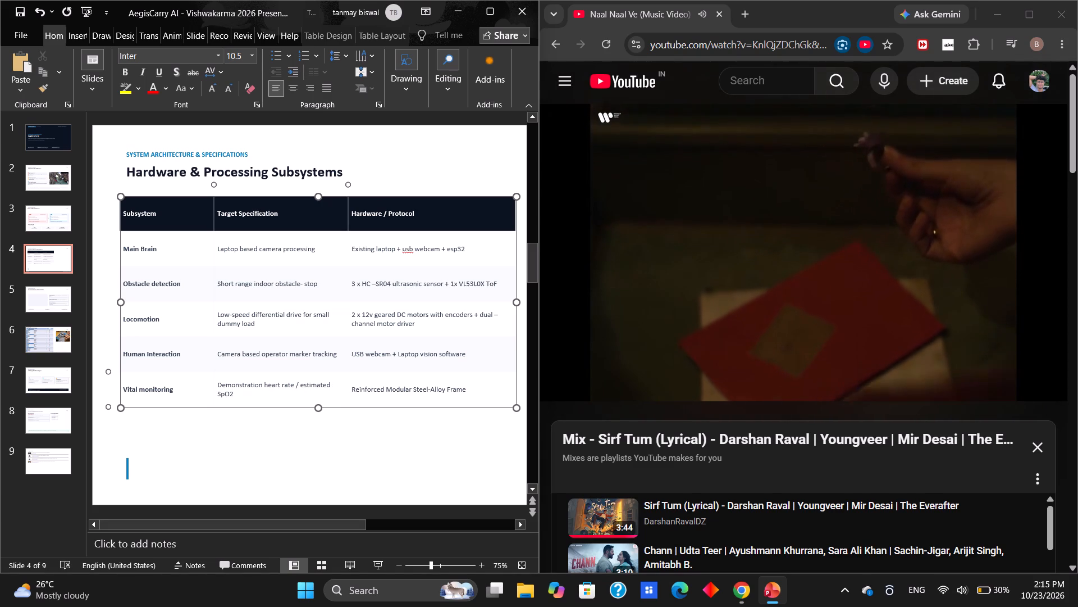
pyautogui.press('space')
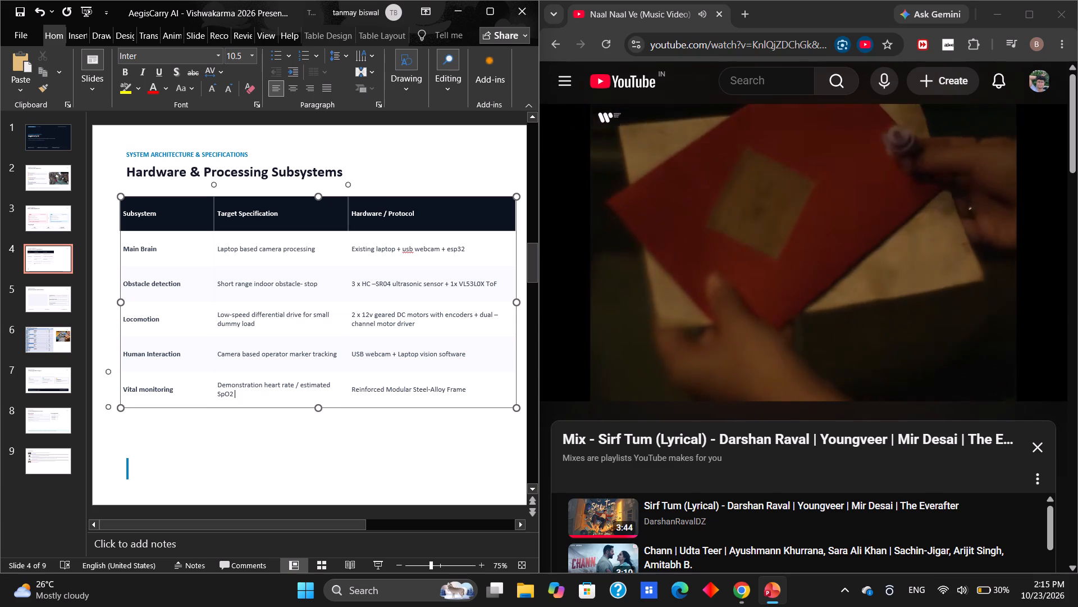
pyautogui.write('dispaly')
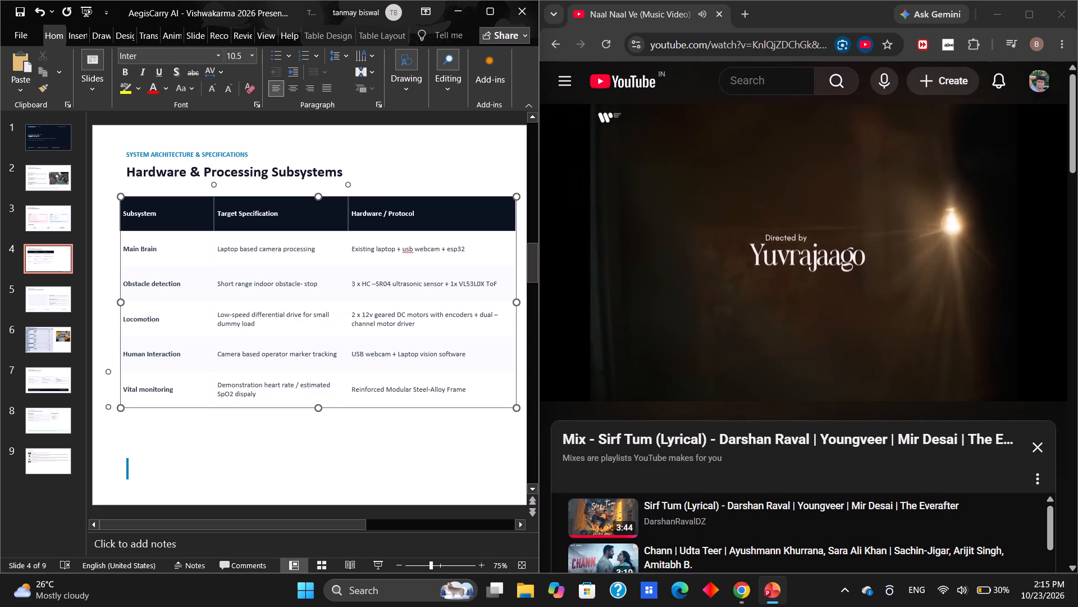
pyautogui.press('BackSpace')
pyautogui.press('BackSpace')
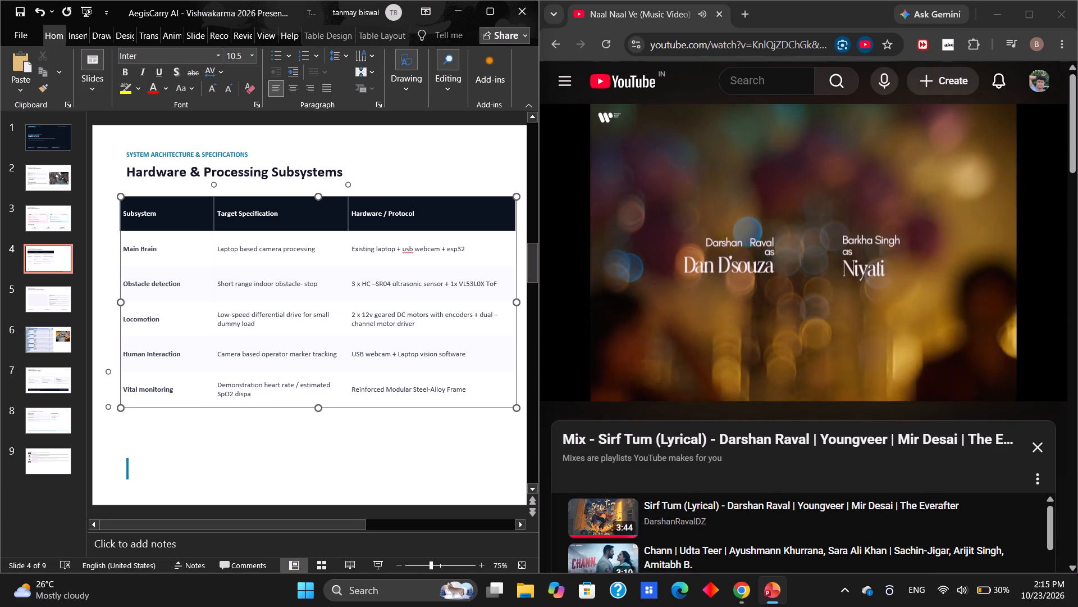
pyautogui.press('BackSpace')
pyautogui.write('lau')
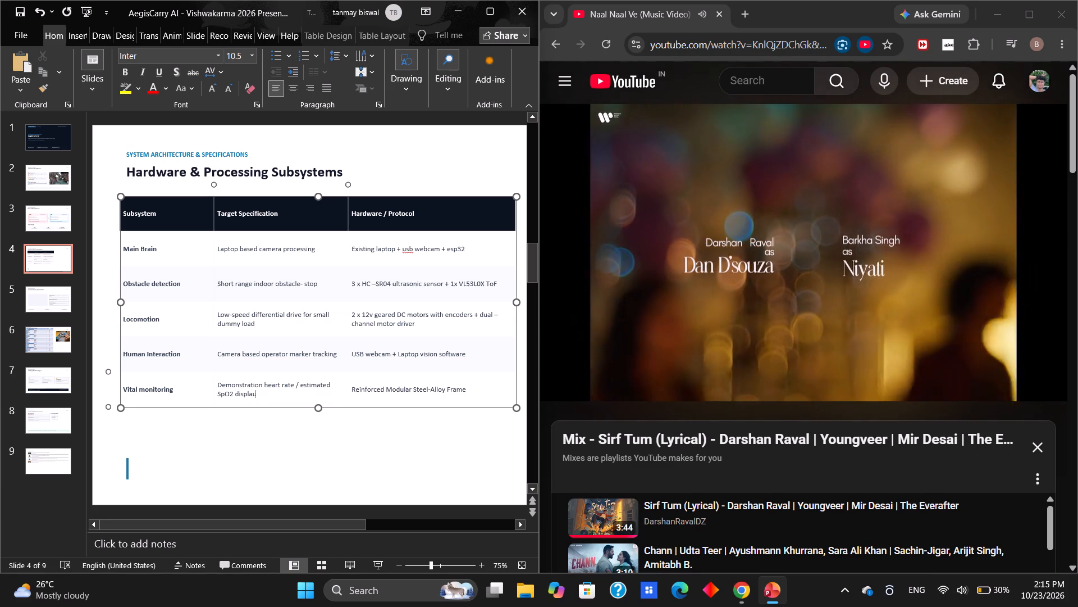
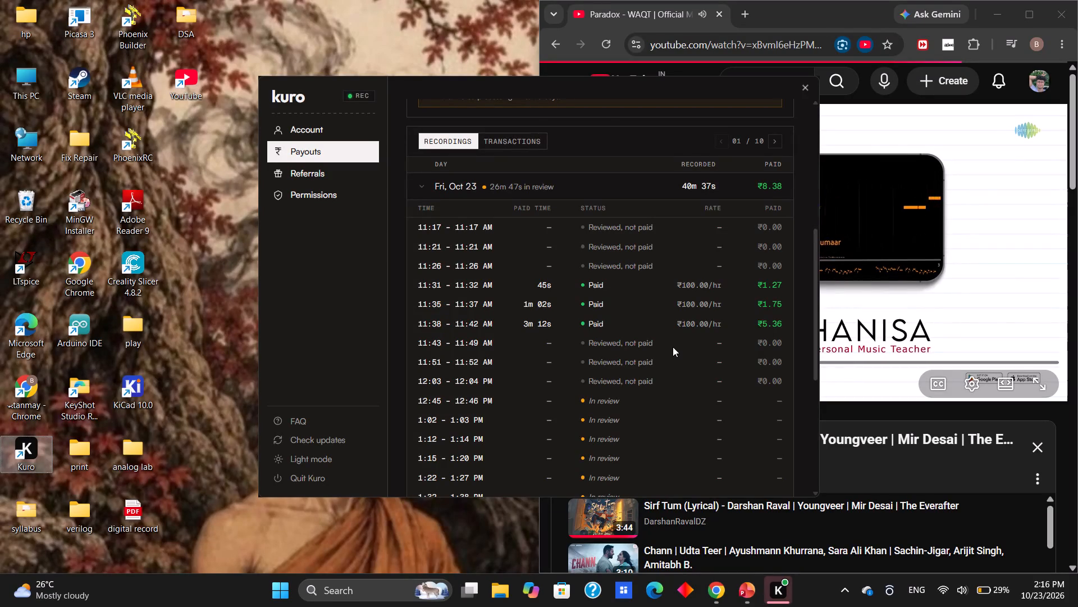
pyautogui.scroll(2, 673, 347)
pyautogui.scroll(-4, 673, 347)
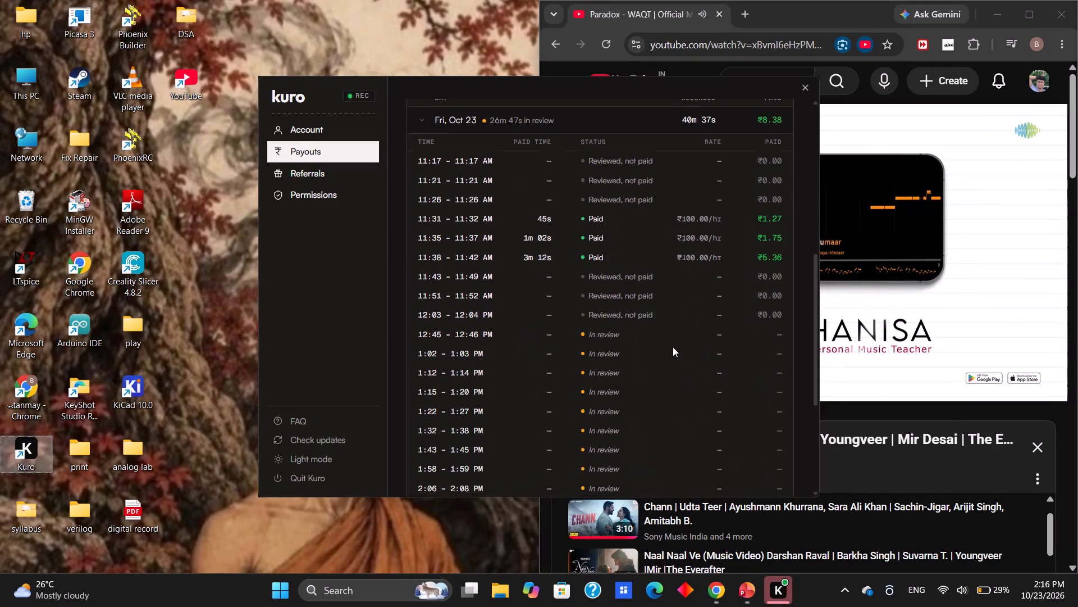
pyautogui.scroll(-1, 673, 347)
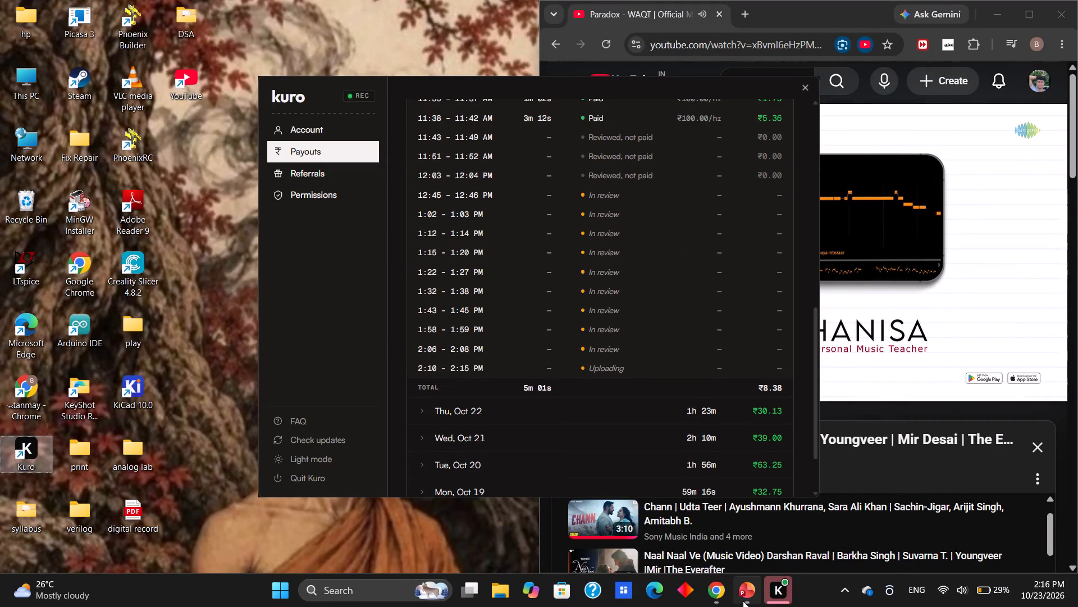
# Switch back to the PowerPoint presentation and close the Help pane beside slide 4.
pyautogui.click(743, 601)
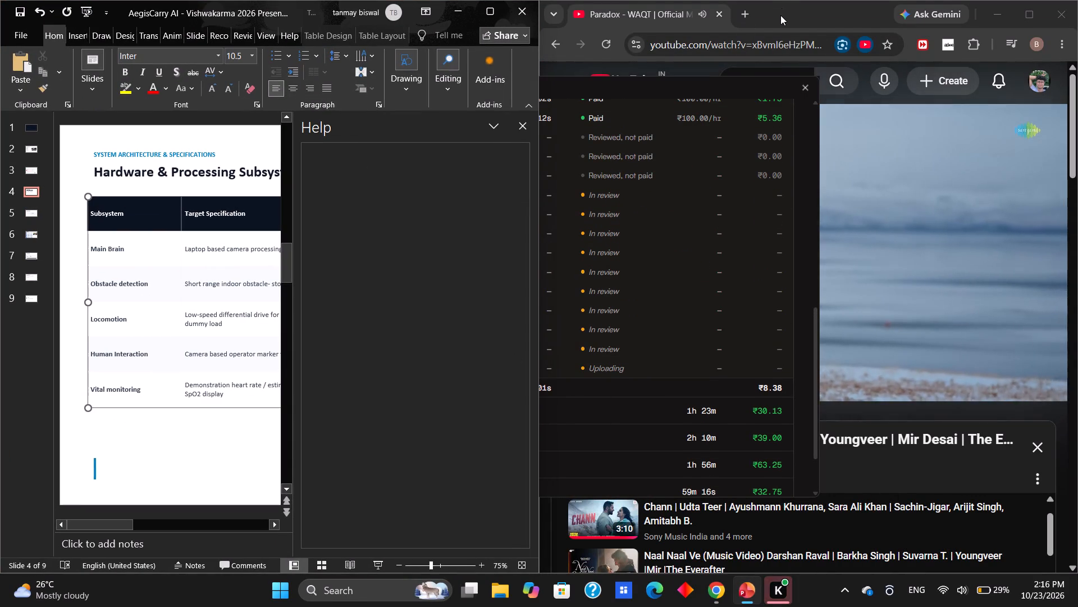
pyautogui.click(780, 18)
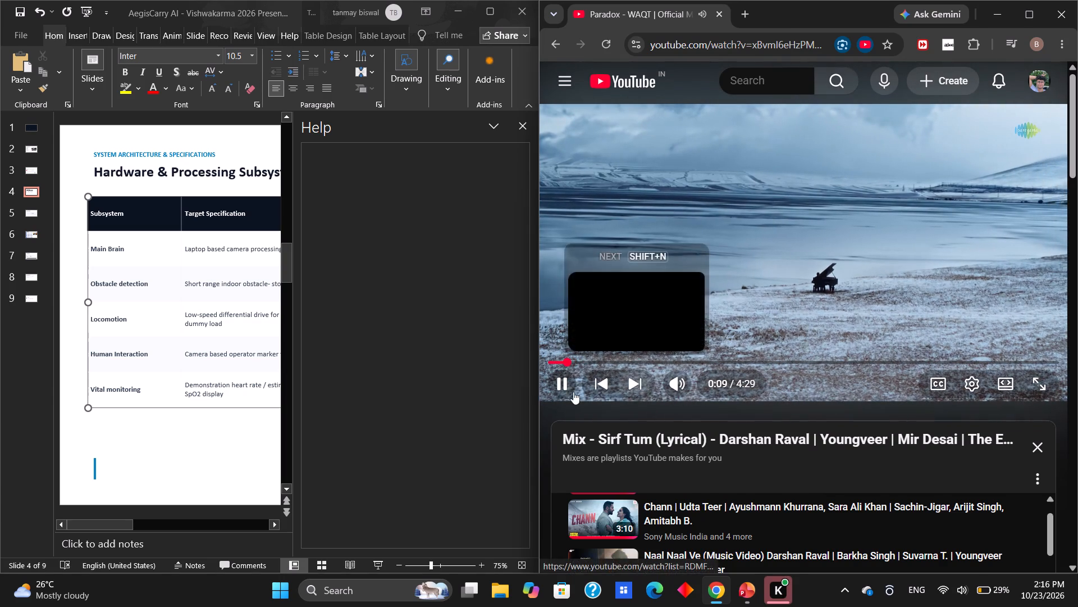
pyautogui.click(393, 409)
pyautogui.click(518, 126)
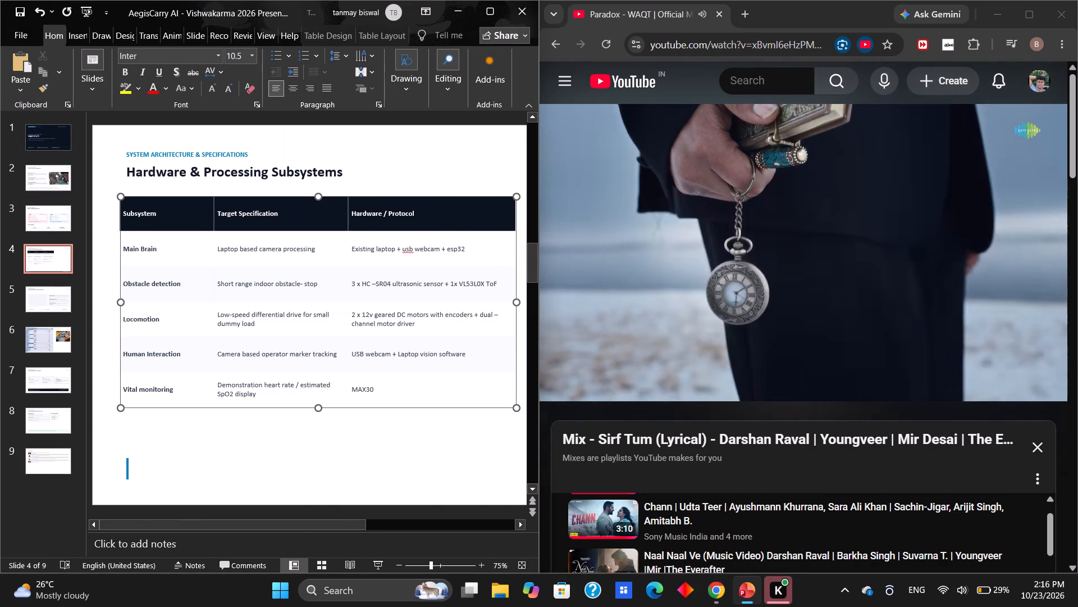
# Complete the Vital monitoring row's Hardware / Protocol text as "MAX30102 + 0.96 INCH I2C OLED + Buzzer / LEDs".
pyautogui.click(386, 391)
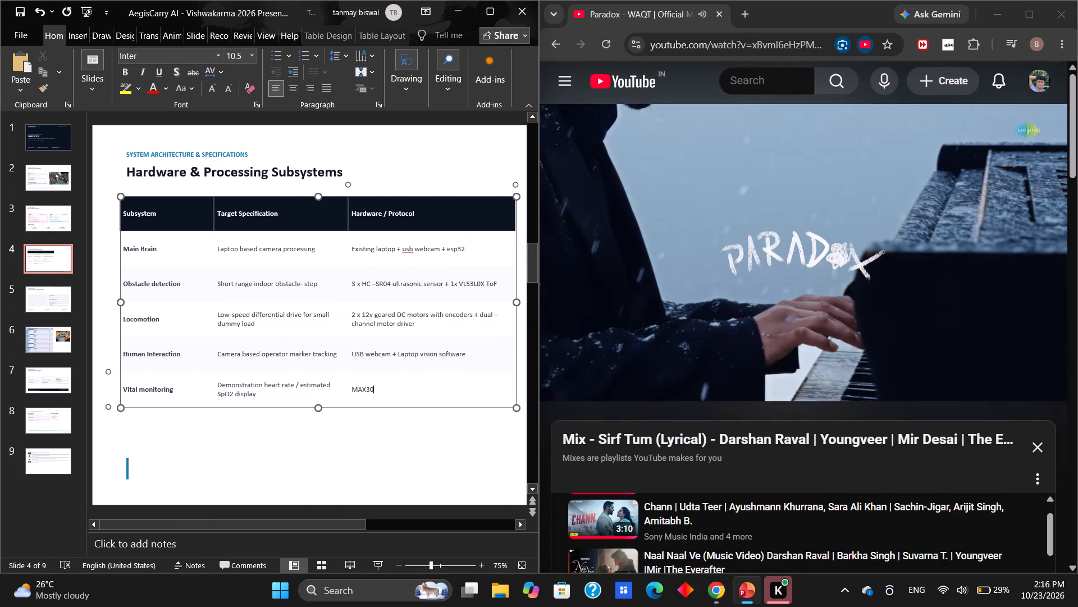
pyautogui.press('1')
pyautogui.write('02')
pyautogui.press('space')
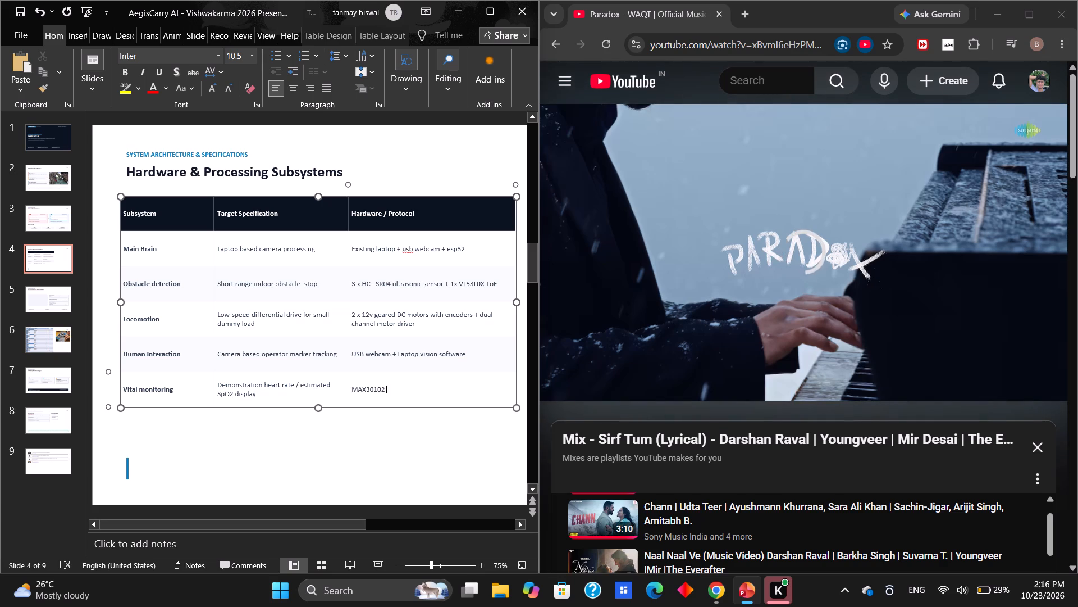
pyautogui.hotkey('shift', '+')
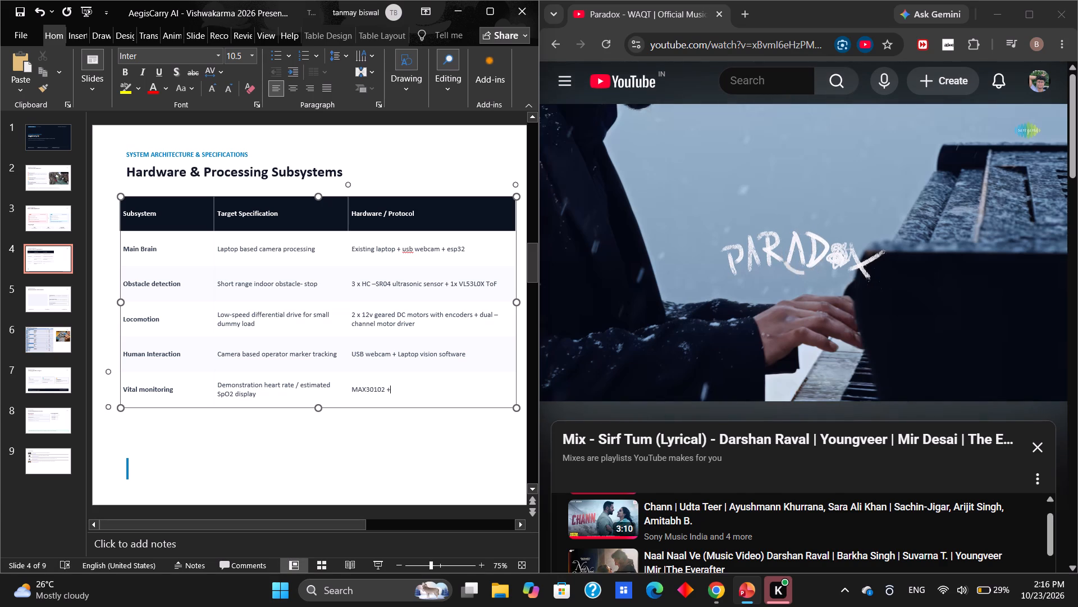
pyautogui.press('space')
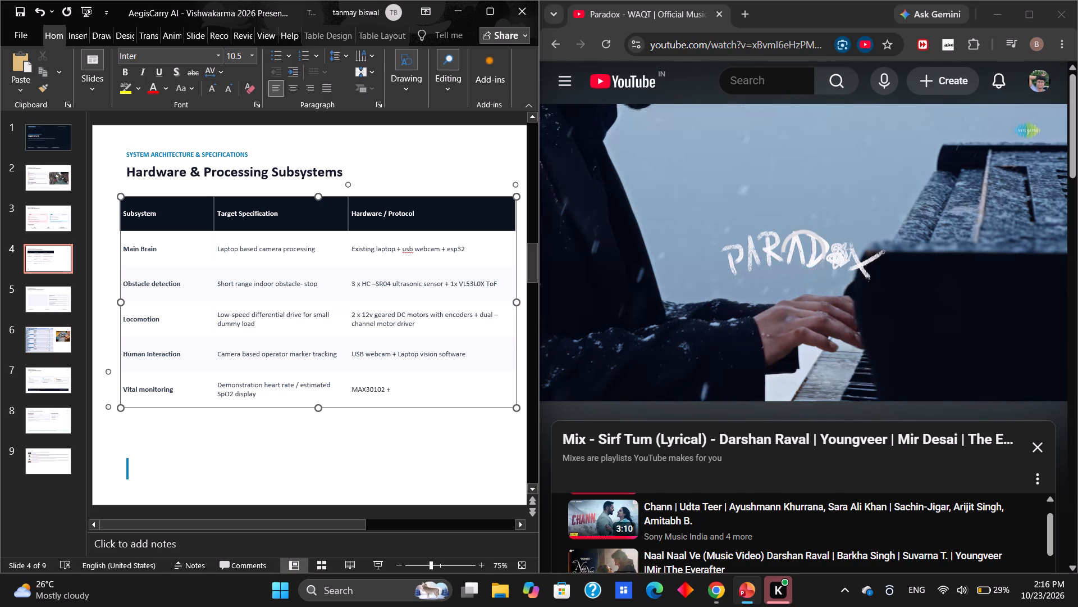
pyautogui.write('0.96')
pyautogui.press('space')
pyautogui.write('INCH')
pyautogui.press('space')
pyautogui.press('i')
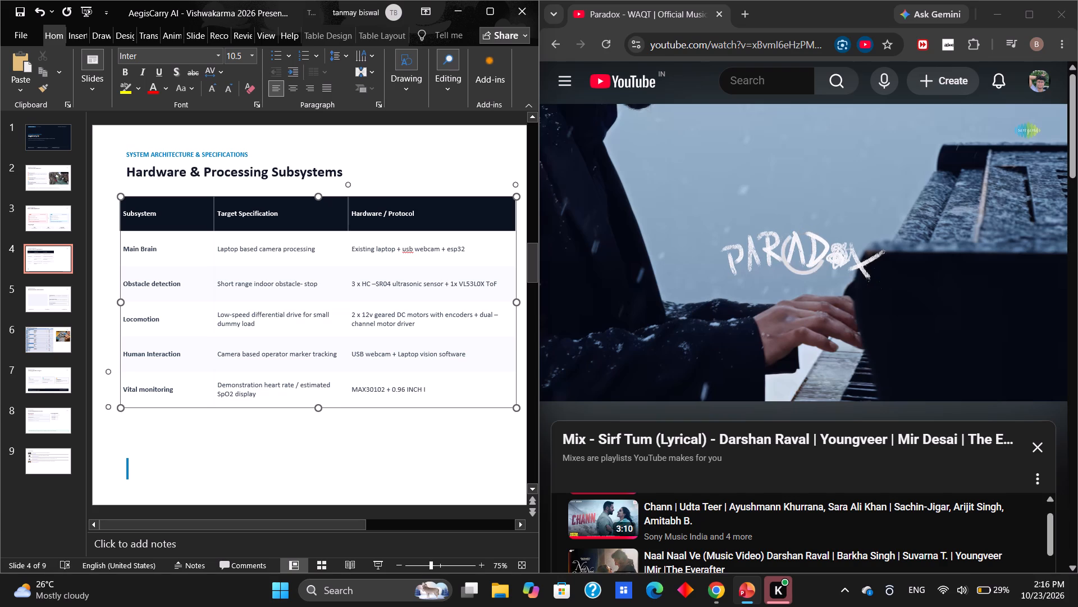
pyautogui.write('2C')
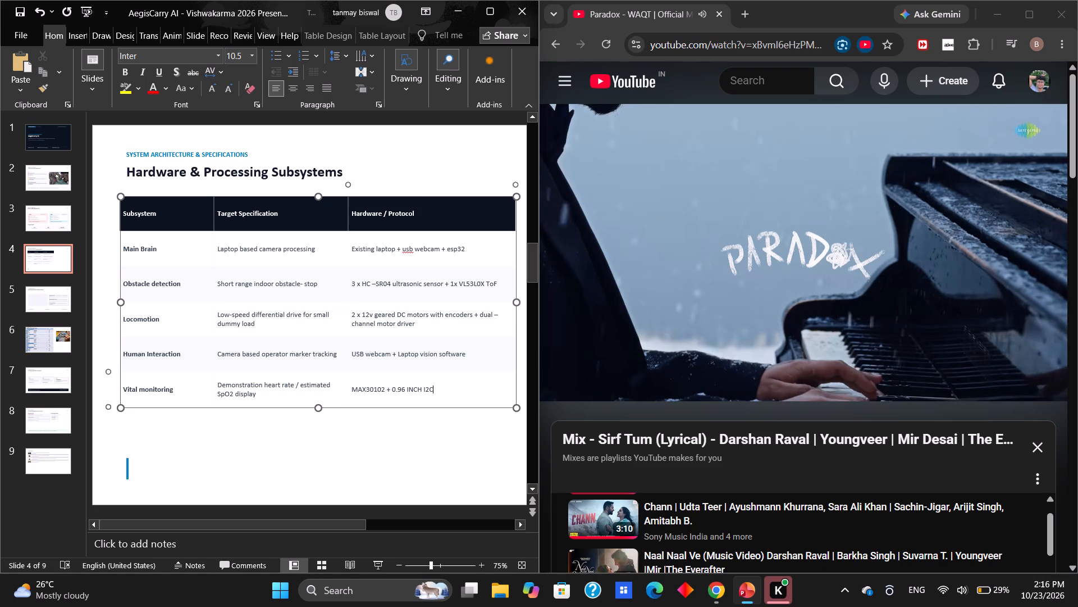
pyautogui.press('space')
pyautogui.write('OLED')
pyautogui.press('space')
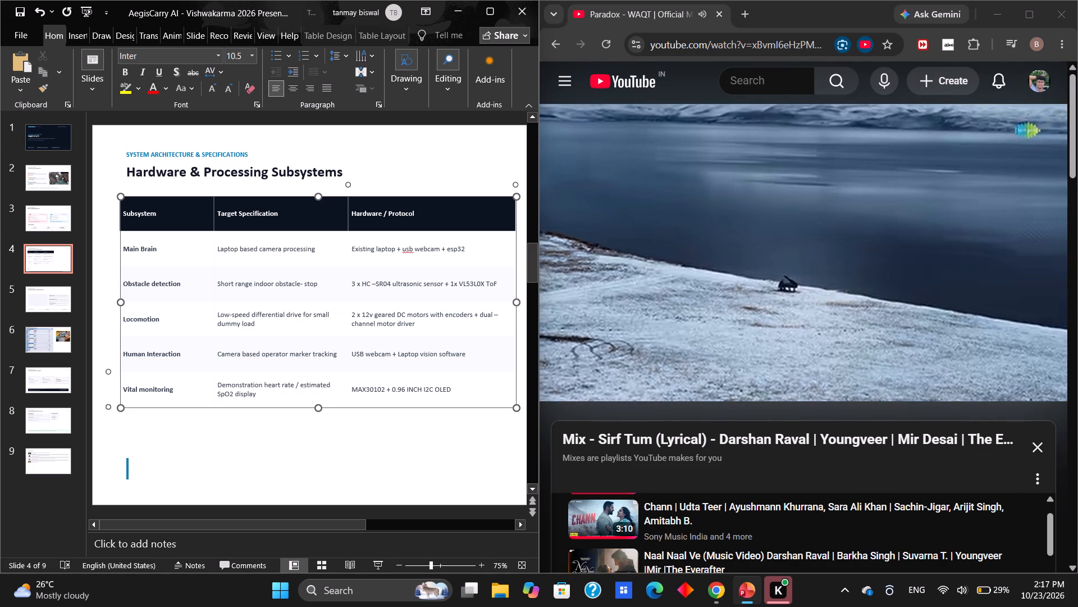
pyautogui.press('BackSpace')
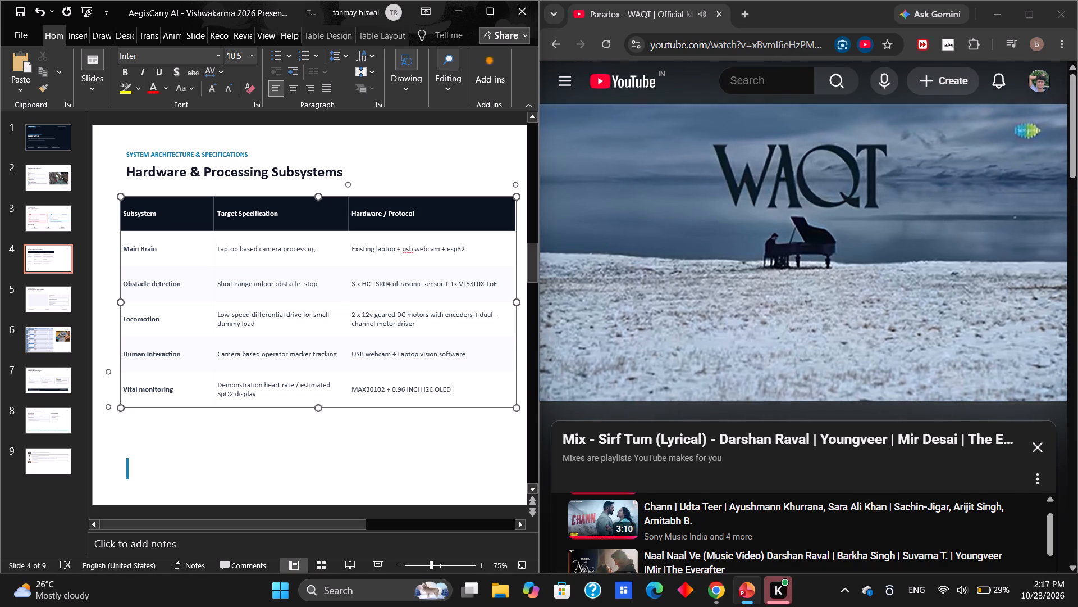
pyautogui.hotkey('shift', '+')
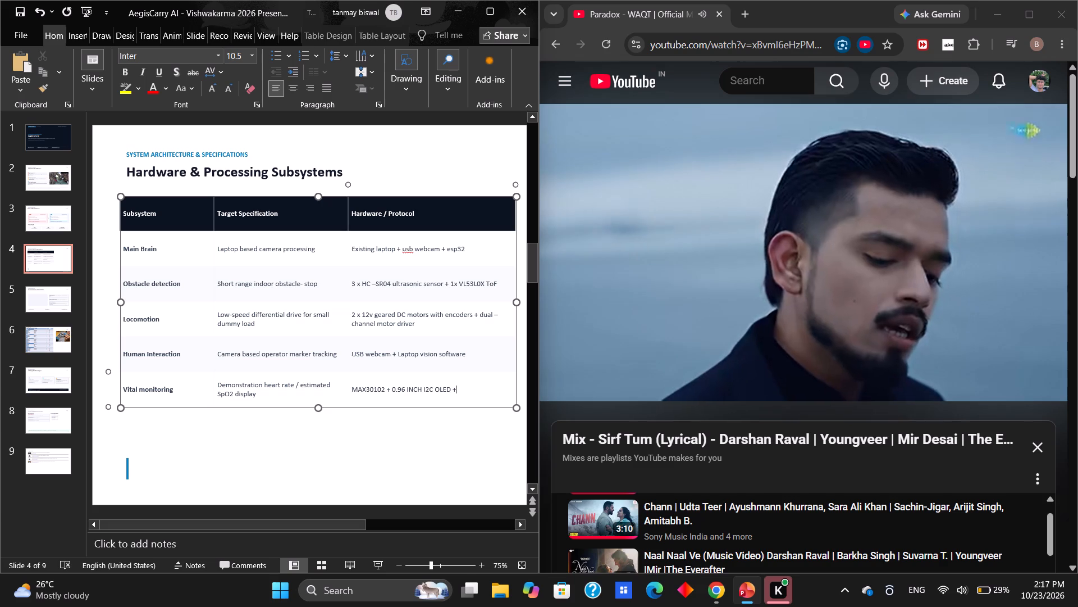
pyautogui.press('space')
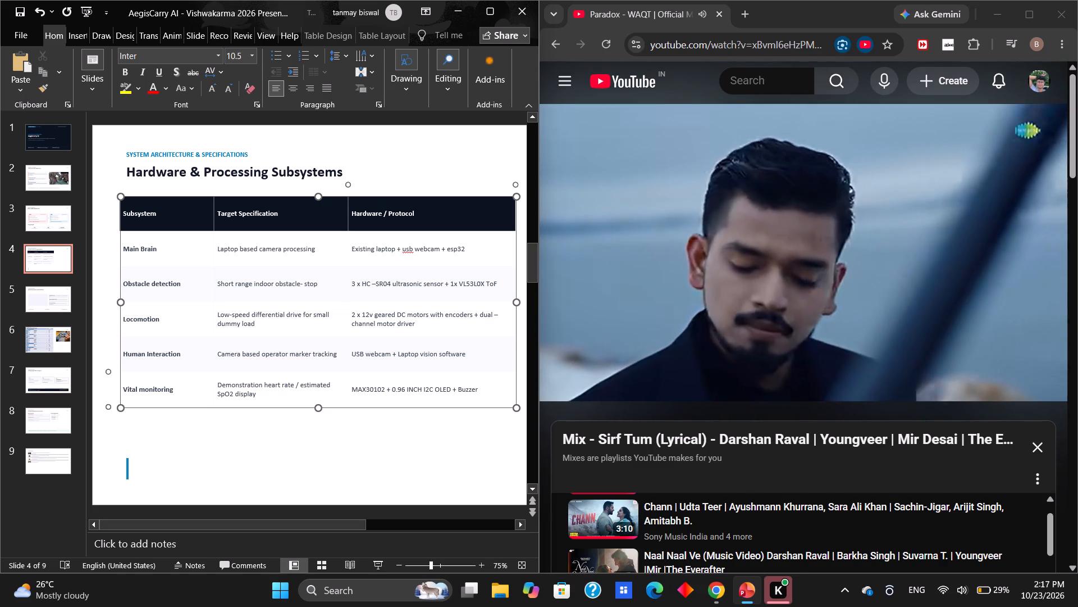
pyautogui.write('/')
pyautogui.press('space')
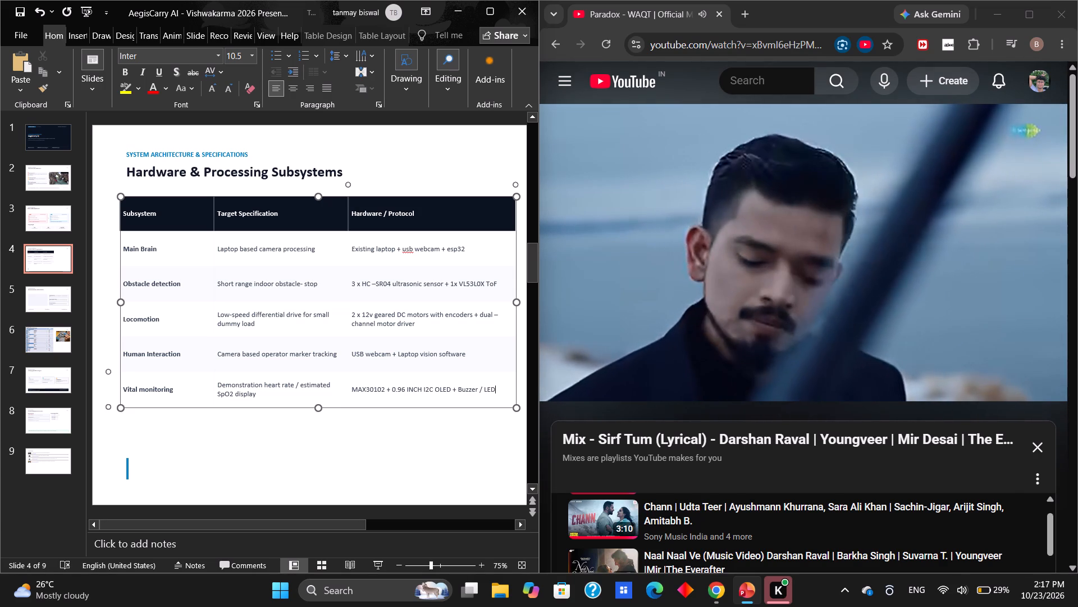
pyautogui.press('s')
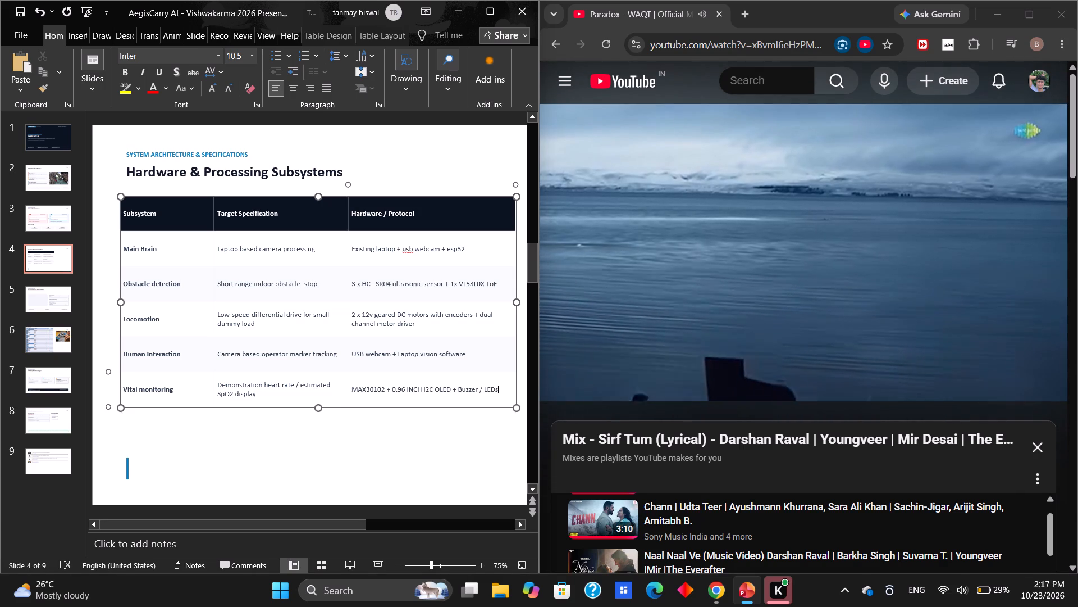
# Insert two empty rows below the Vital monitoring row of the subsystems table.
pyautogui.rightClick(403, 392)
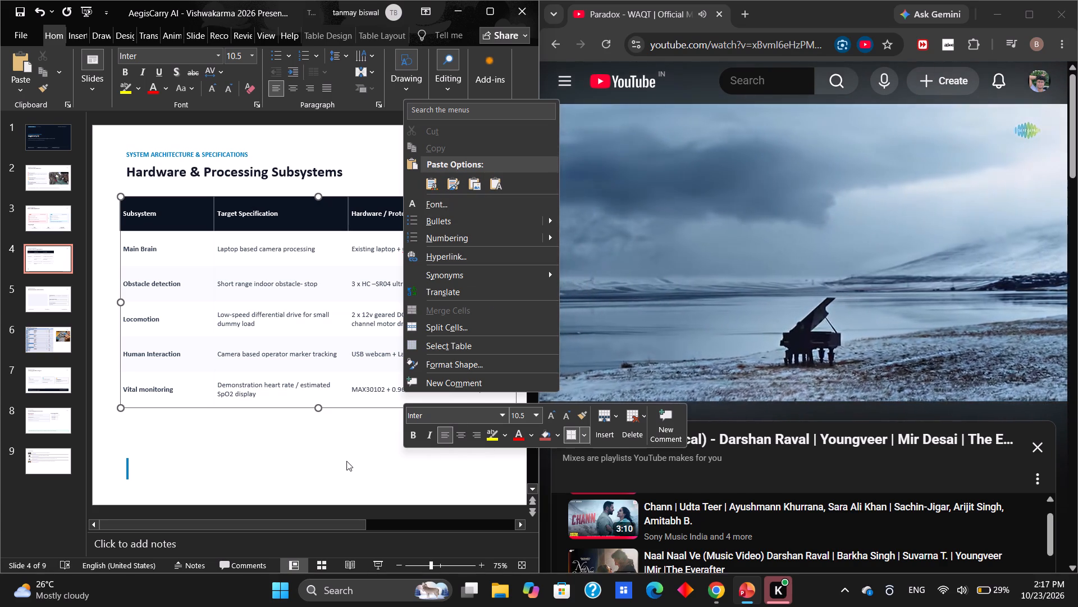
pyautogui.click(346, 461)
pyautogui.click(394, 395)
pyautogui.rightClick(394, 395)
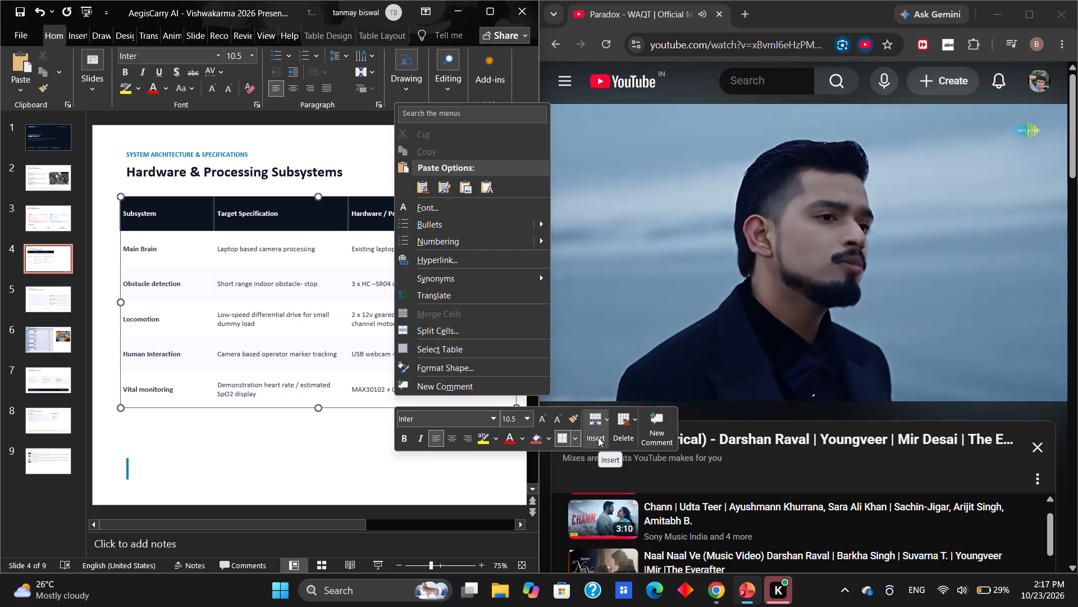
pyautogui.click(598, 437)
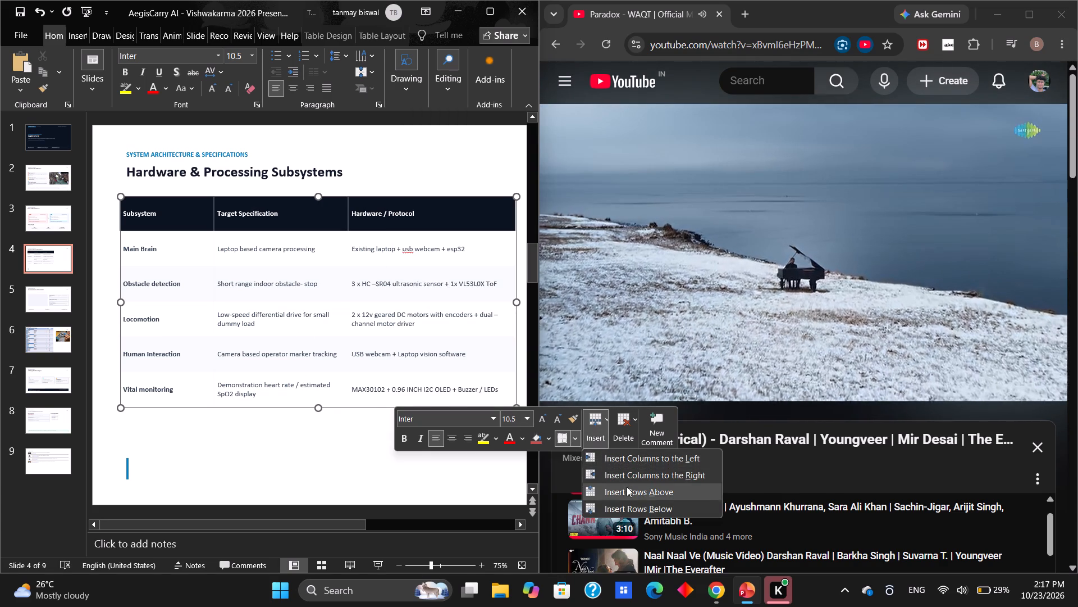
pyautogui.click(627, 504)
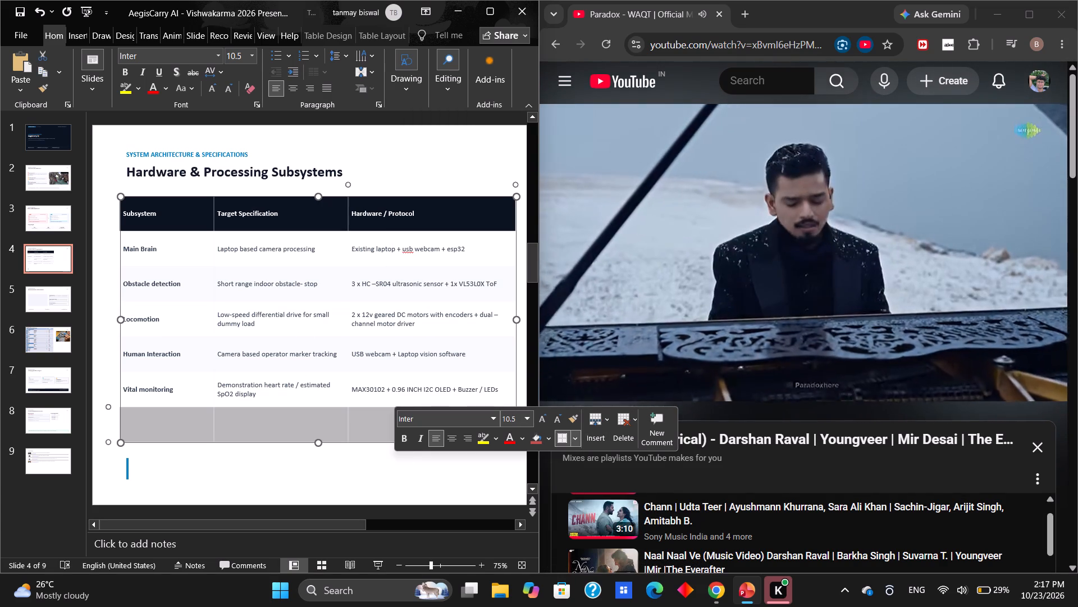
pyautogui.click(355, 416)
pyautogui.rightClick(355, 416)
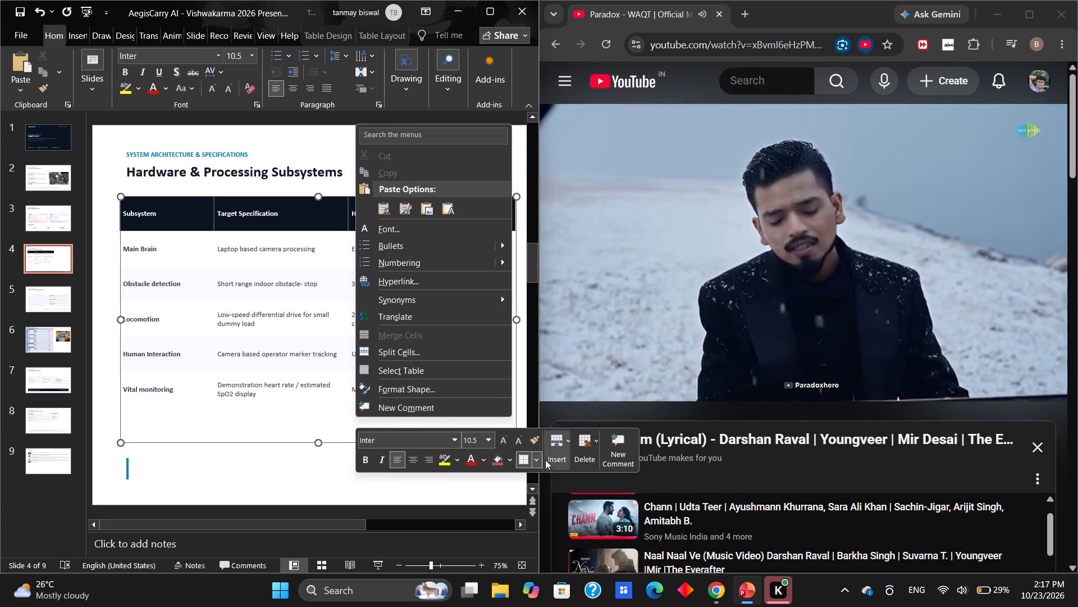
pyautogui.click(554, 460)
pyautogui.click(587, 527)
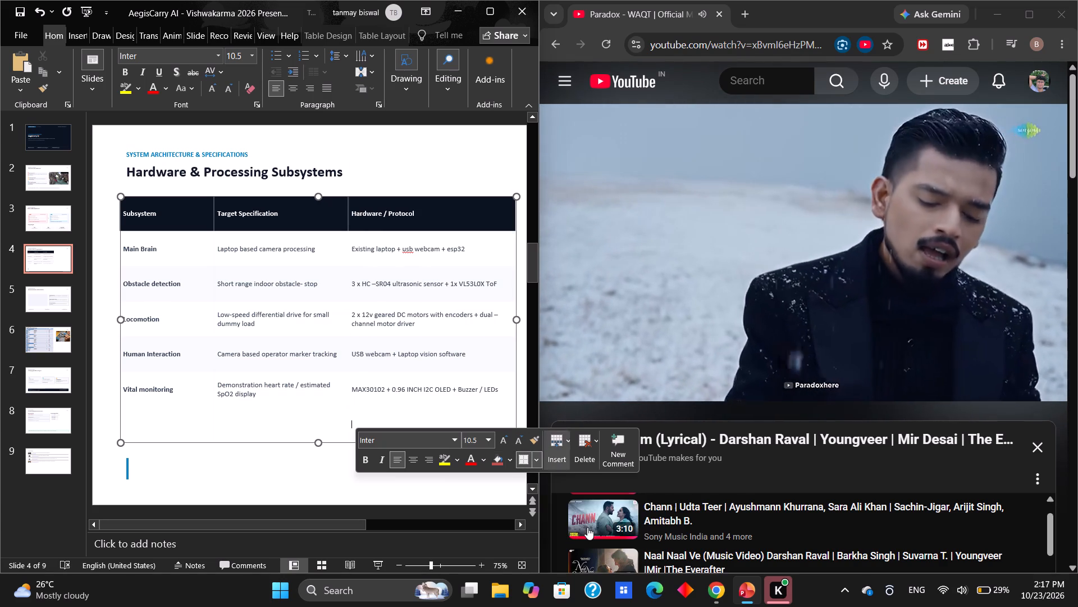
# Enter "Safety & Power" as the subsystem name in the first empty row below Vital monitoring.
pyautogui.click(169, 424)
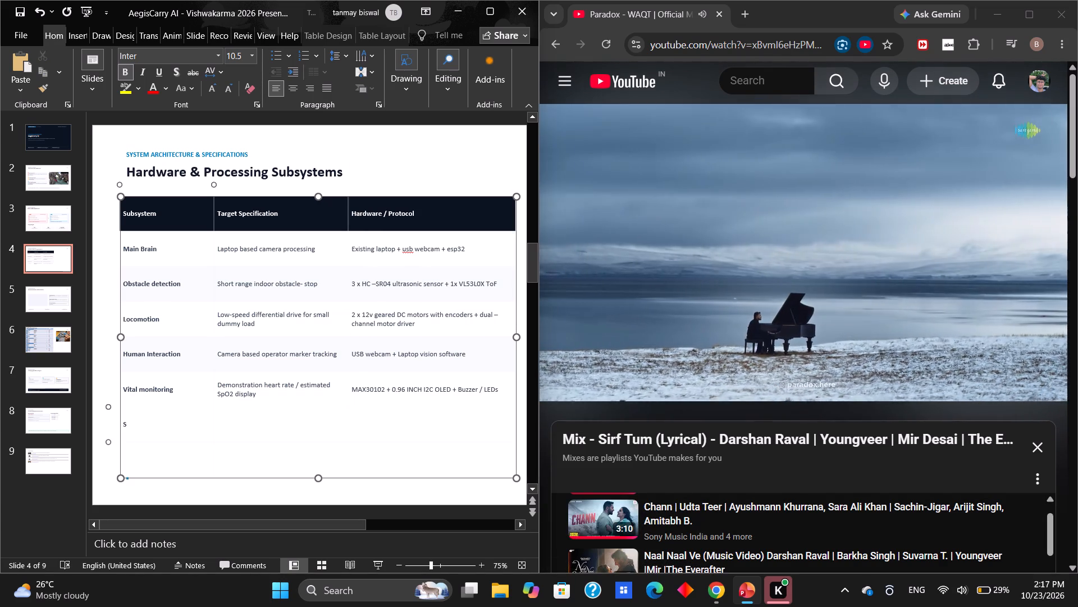
pyautogui.write('afet')
pyautogui.press('y')
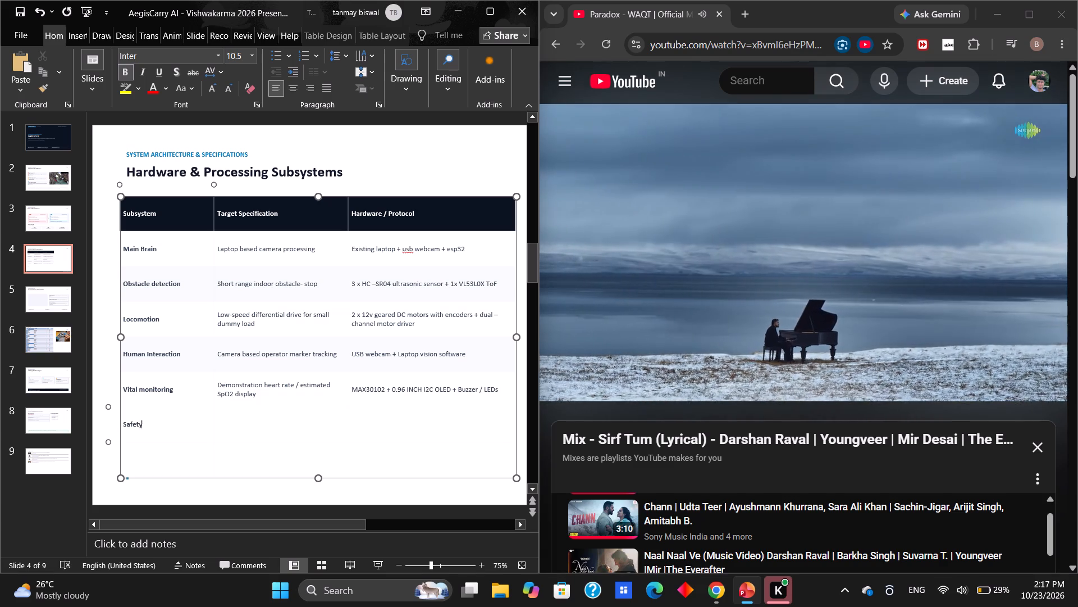
pyautogui.press('space')
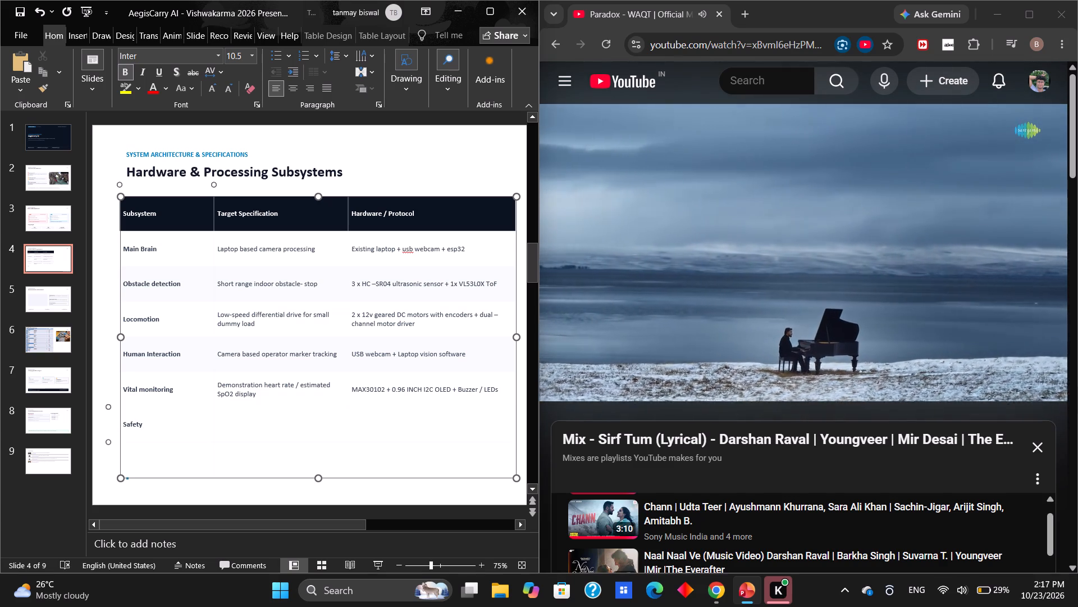
pyautogui.hotkey('shift', '&')
pyautogui.press('space')
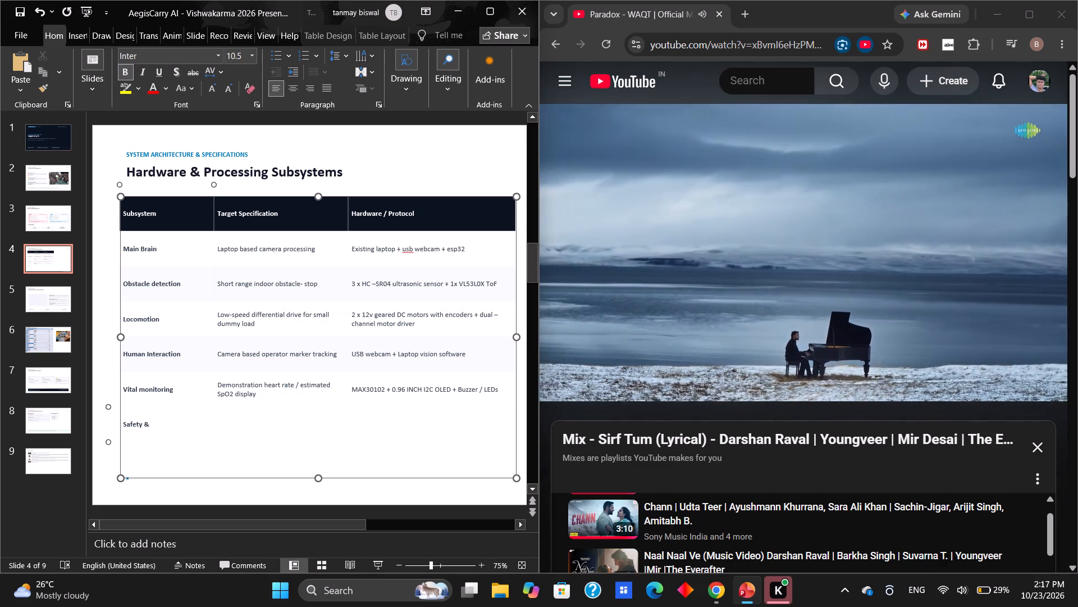
pyautogui.press('p')
pyautogui.write('ower')
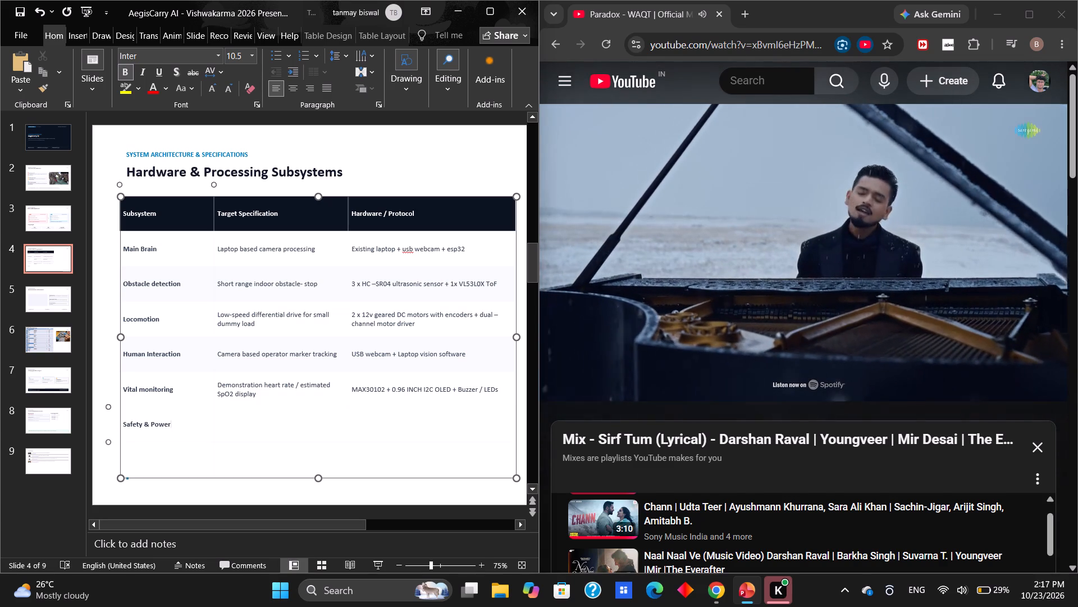
pyautogui.press('space')
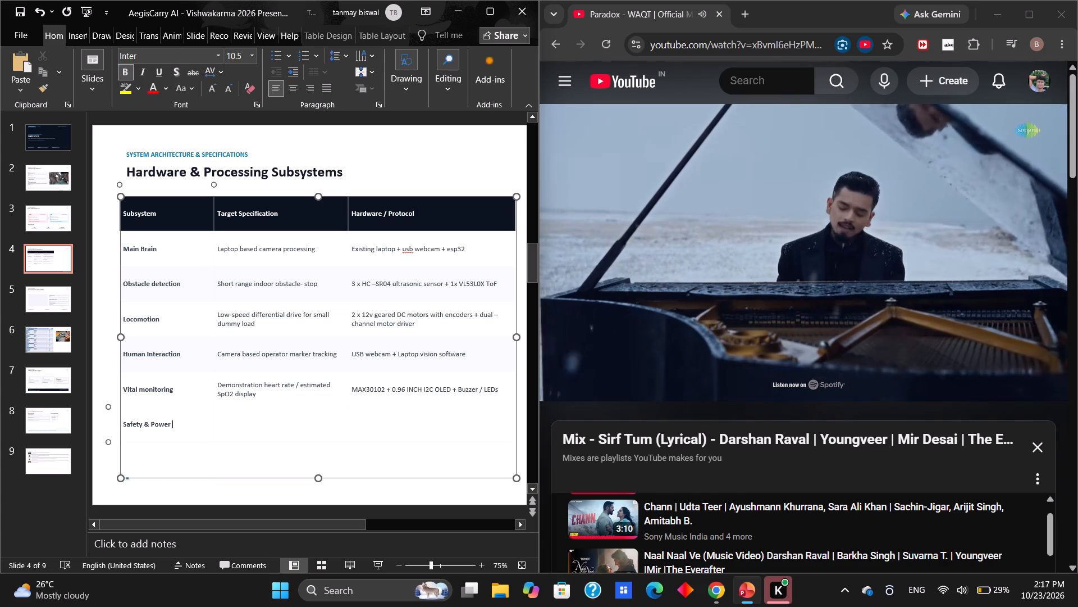
# Enter "Emergency stop and protected 12 v supply" as the Safety & Power row's Target Specification.
pyautogui.click(217, 426)
pyautogui.click(241, 426)
pyautogui.write('emergency')
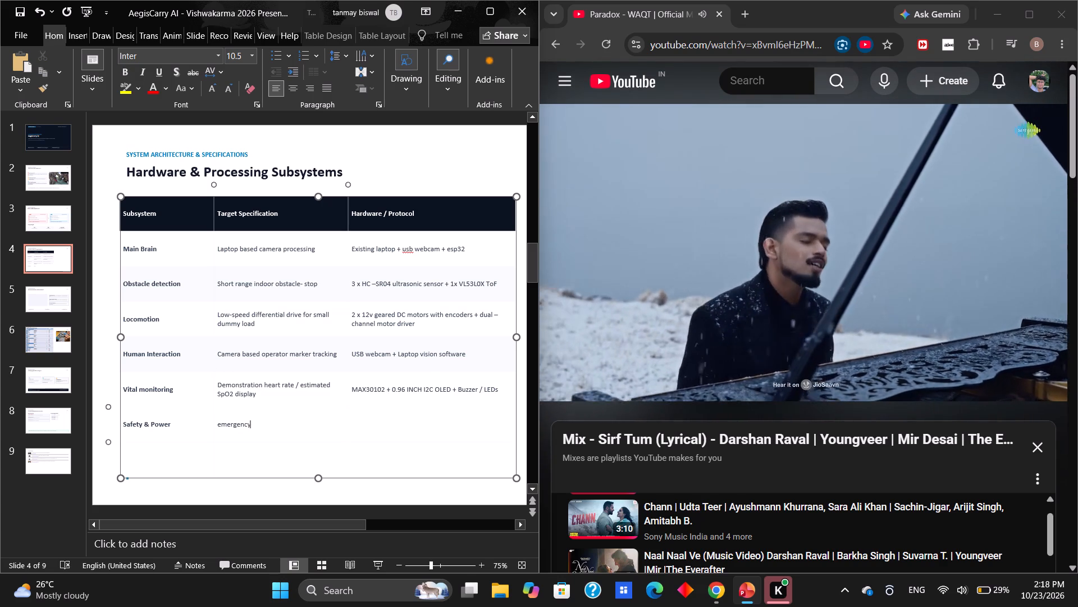
pyautogui.press('space')
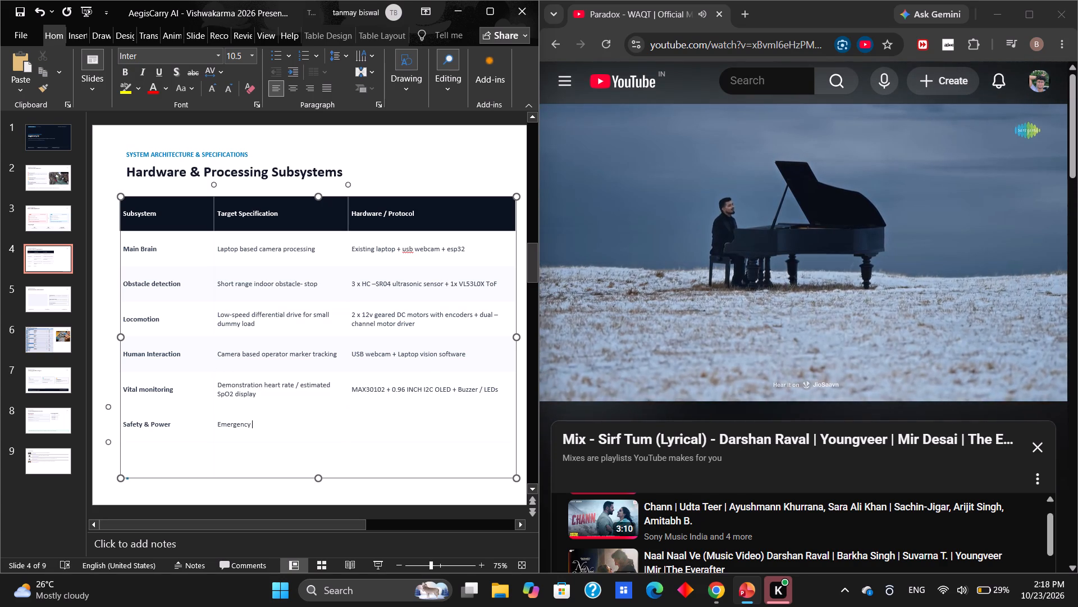
pyautogui.write('stop')
pyautogui.press('space')
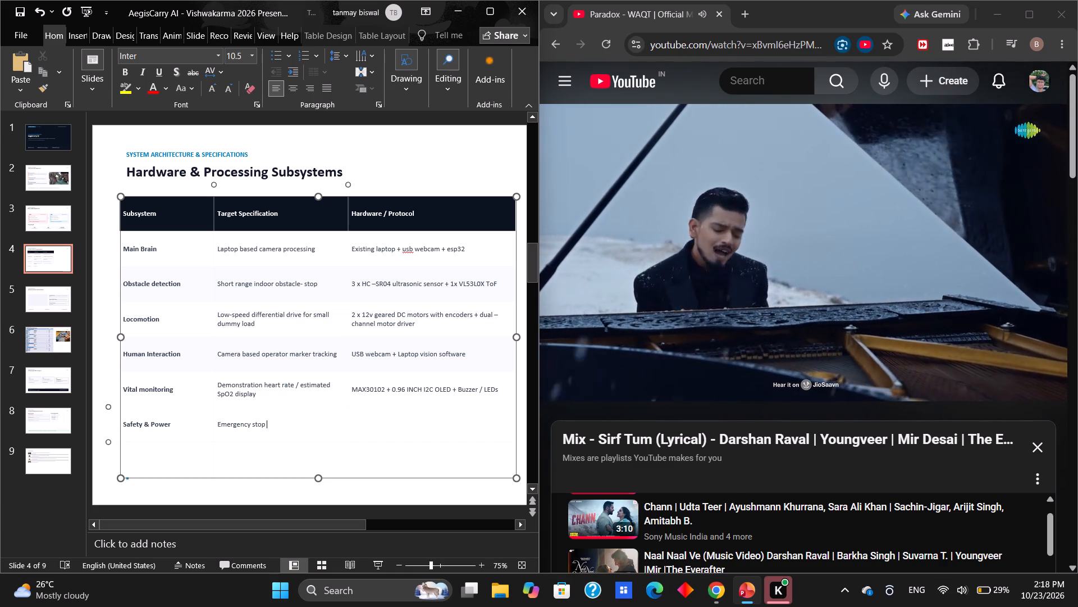
pyautogui.write('and protected')
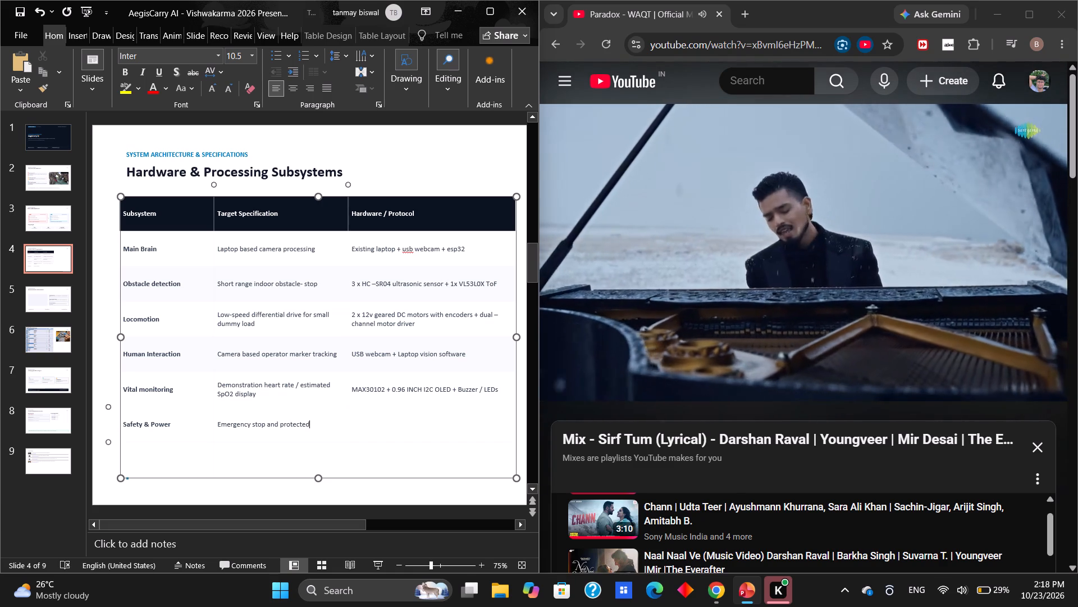
pyautogui.press('space')
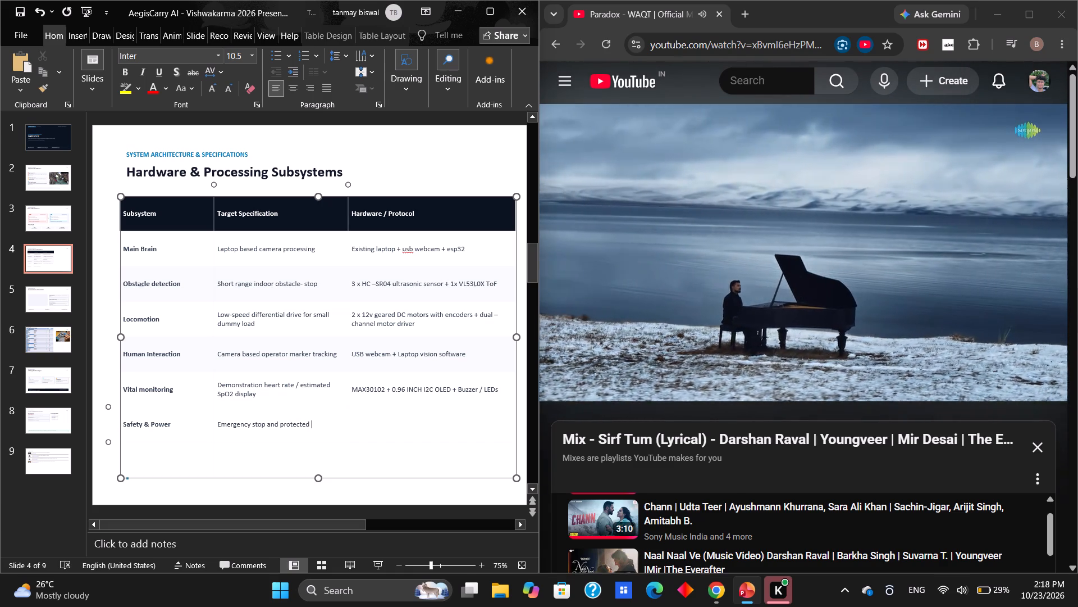
pyautogui.write('12 v')
pyautogui.press('space')
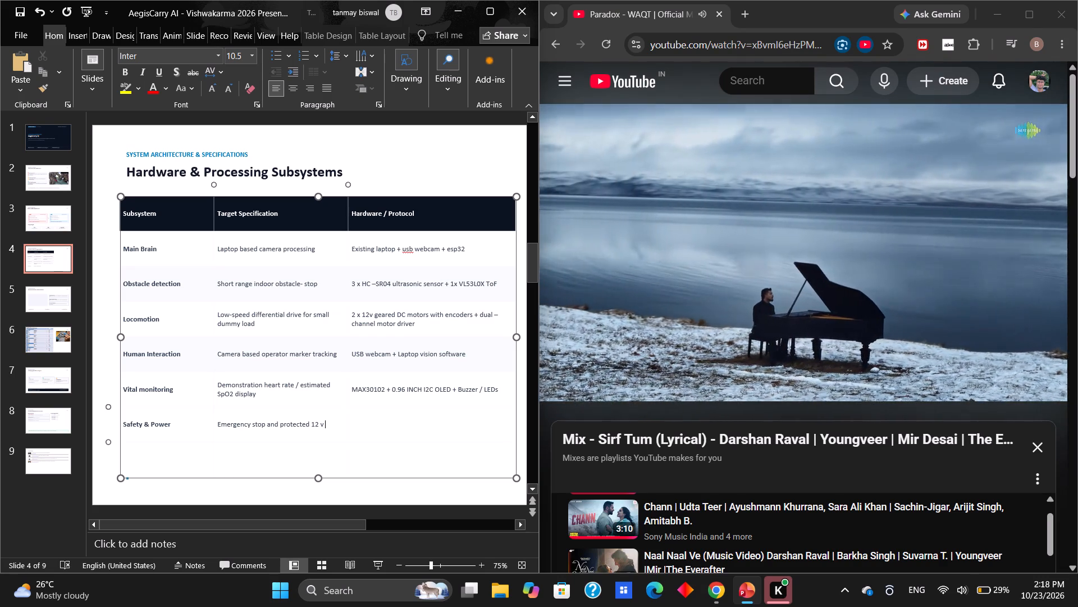
pyautogui.write('supply')
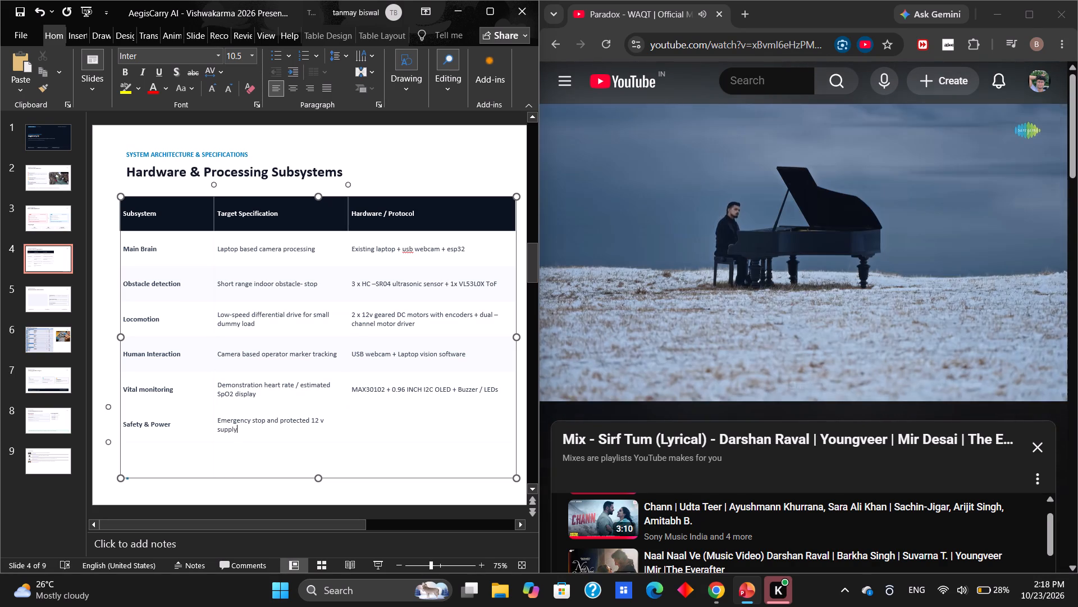
# Enter "Latching NC emergency – stop + main switch + DC-DC converter" as the Safety & Power row's Hardware / Protocol.
pyautogui.click(366, 430)
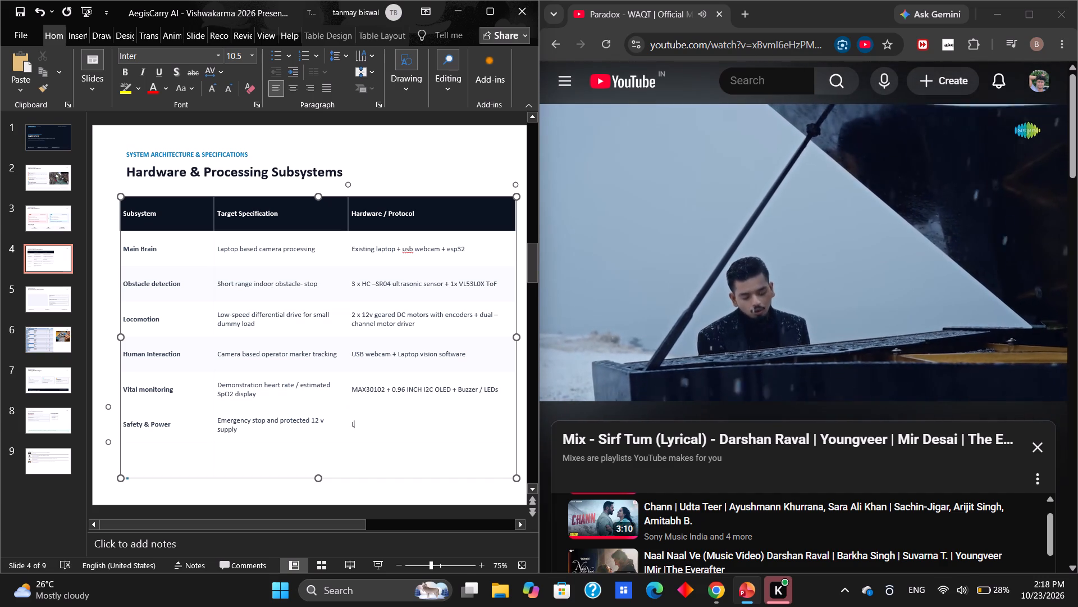
pyautogui.write('atching')
pyautogui.press('space')
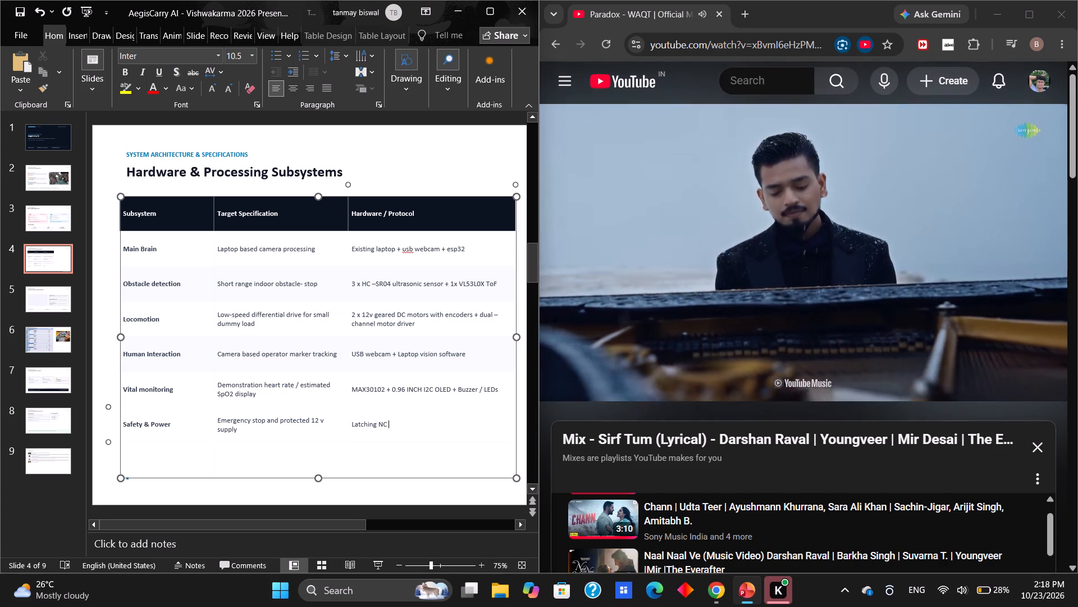
pyautogui.write('emergency')
pyautogui.press('space')
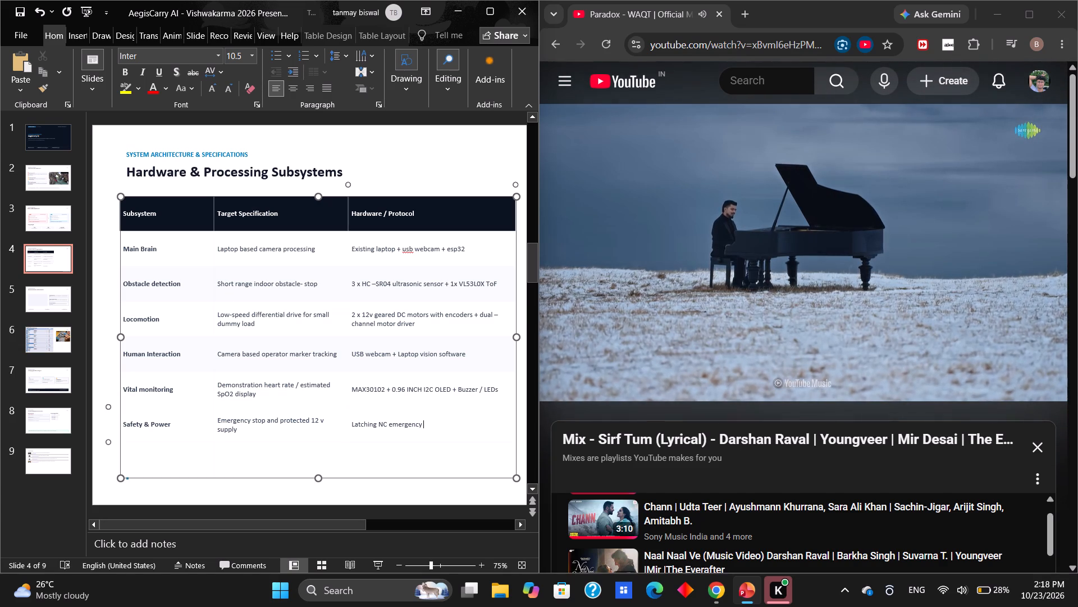
pyautogui.write('- stop')
pyautogui.press('space')
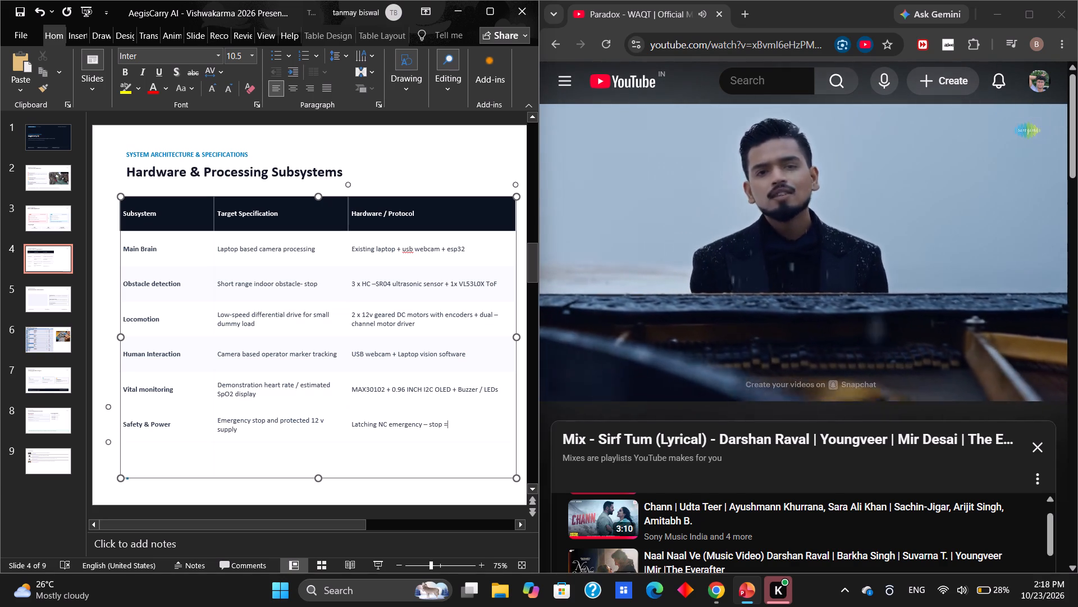
pyautogui.press('BackSpace')
pyautogui.hotkey('shift', '+')
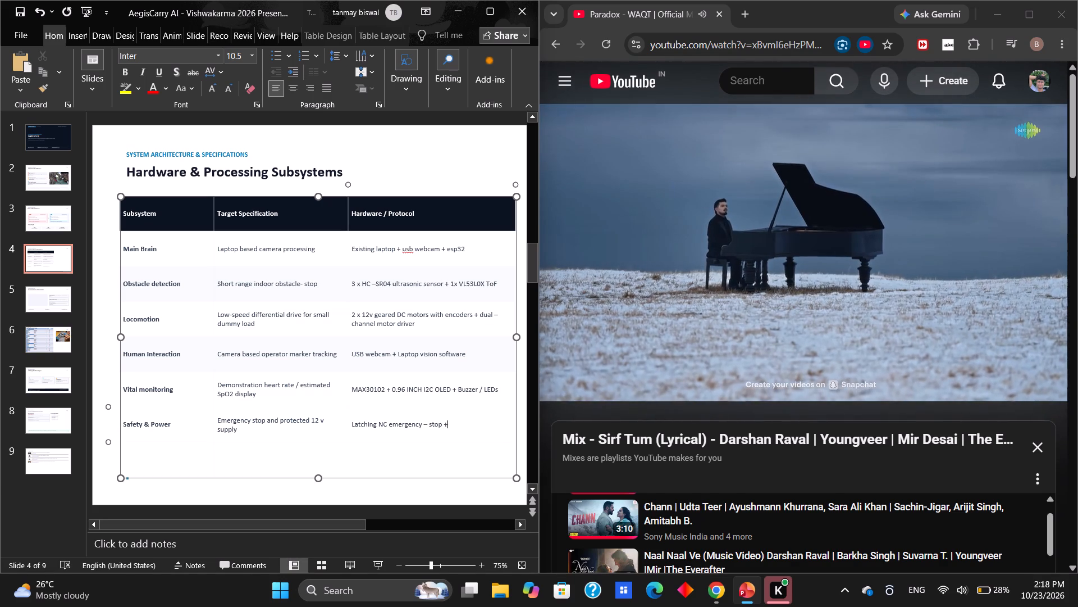
pyautogui.press('space')
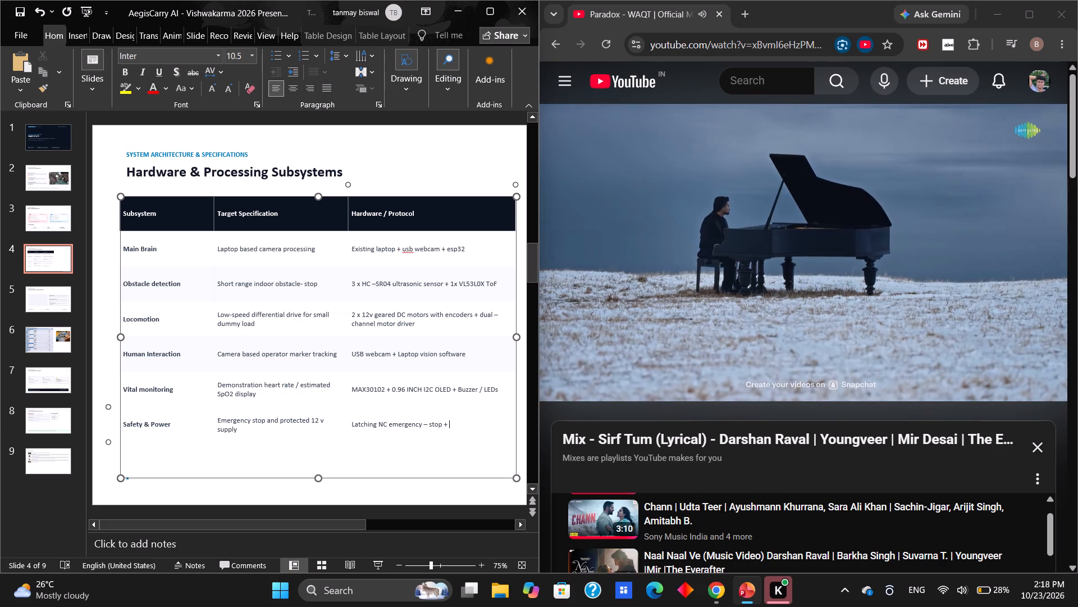
pyautogui.write('main switch')
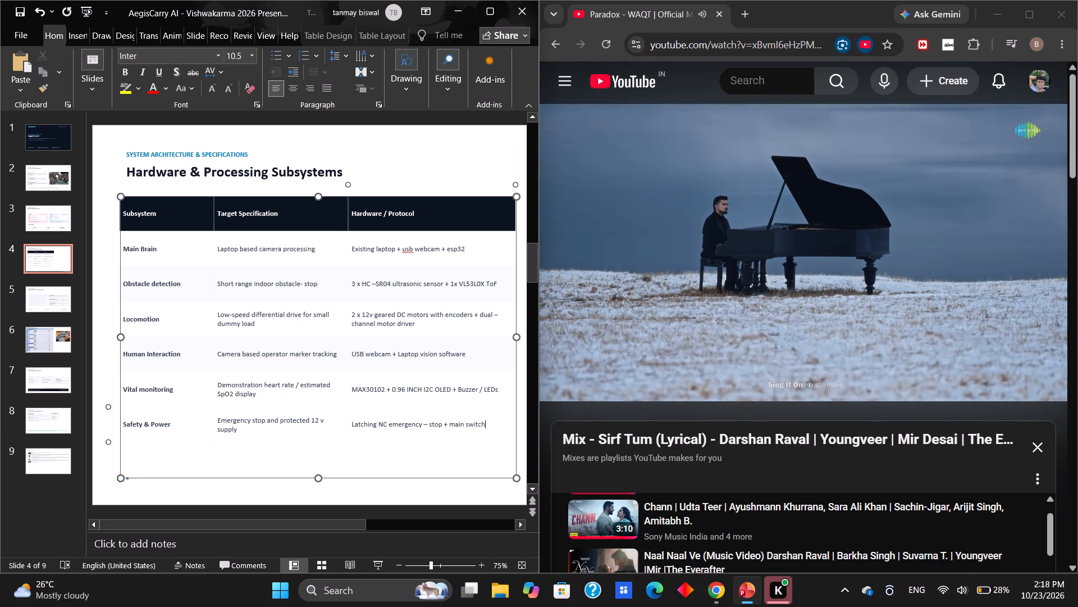
pyautogui.press('space')
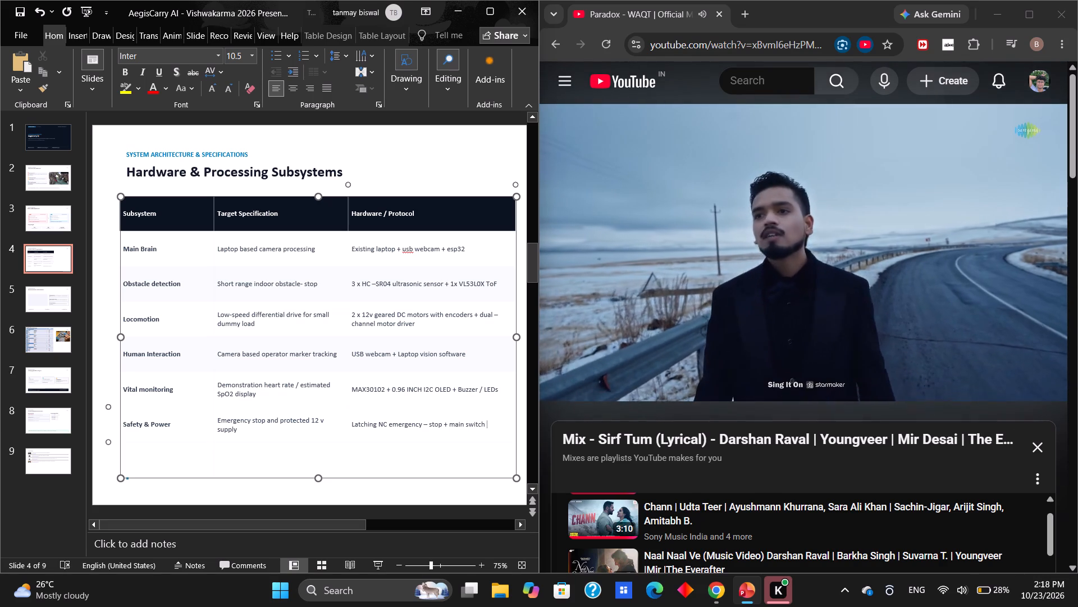
pyautogui.write('+')
pyautogui.press('space')
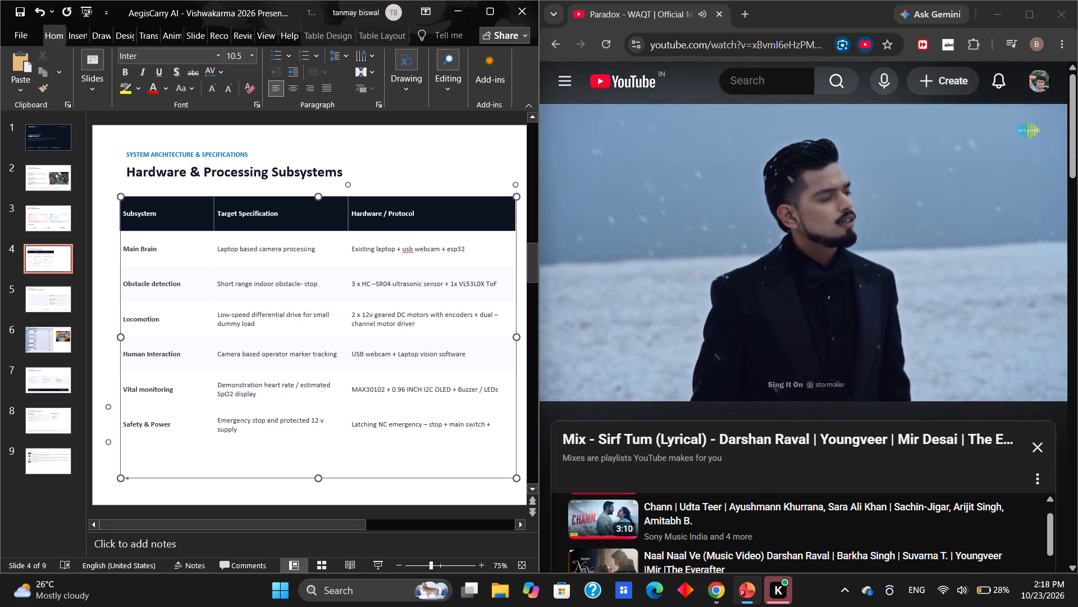
pyautogui.write('DC-DC')
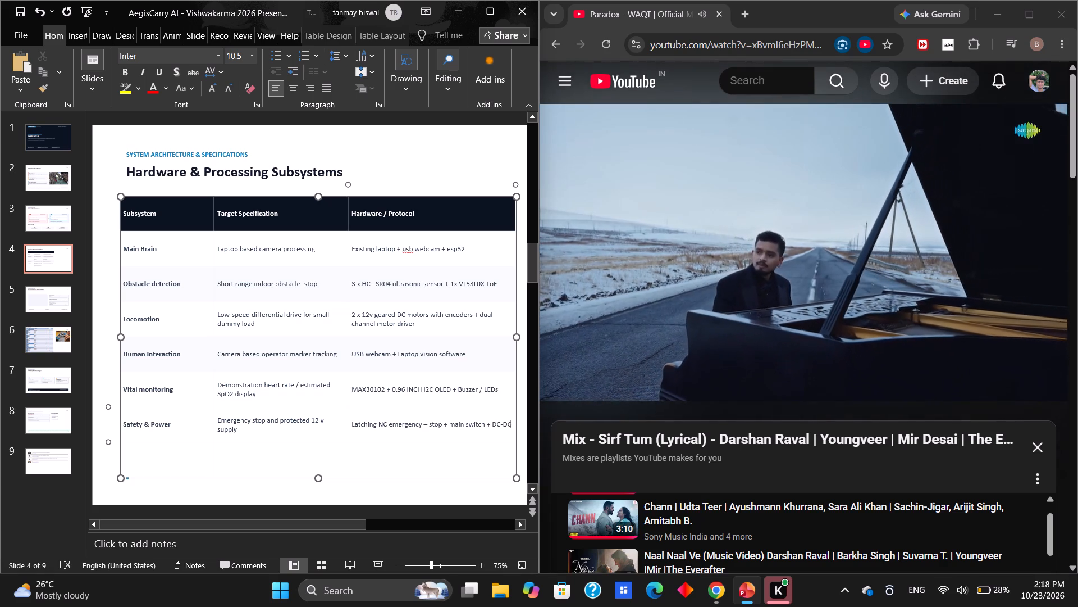
pyautogui.press('space')
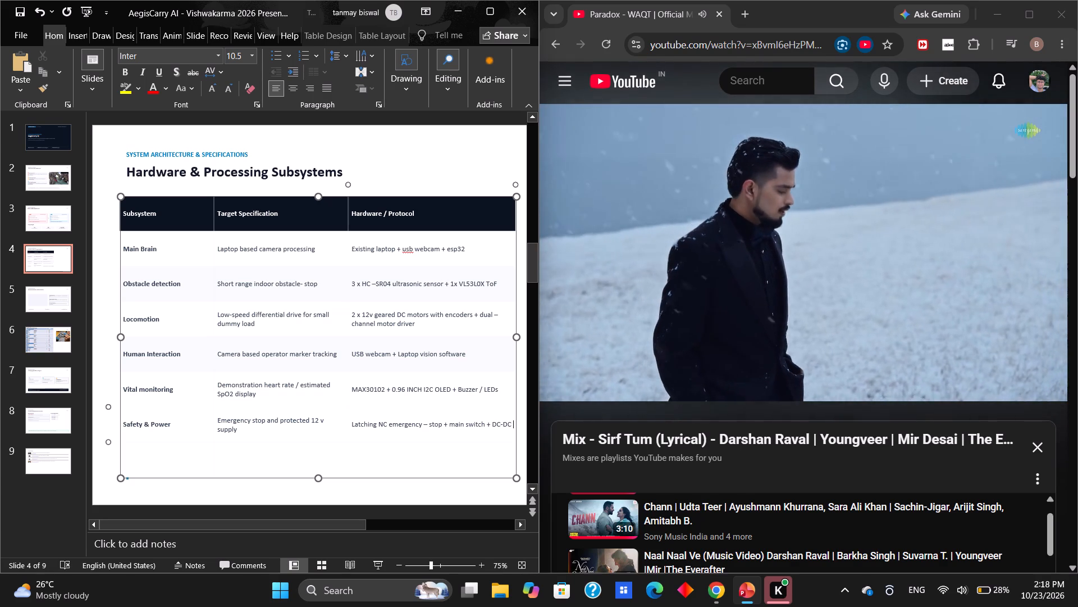
pyautogui.write('convert')
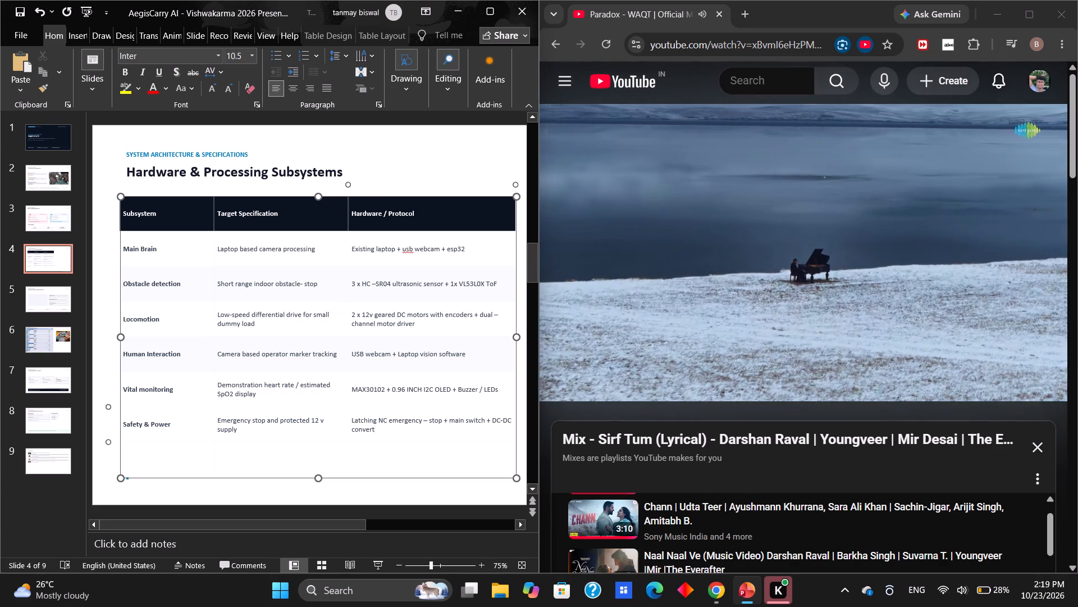
pyautogui.write('er')
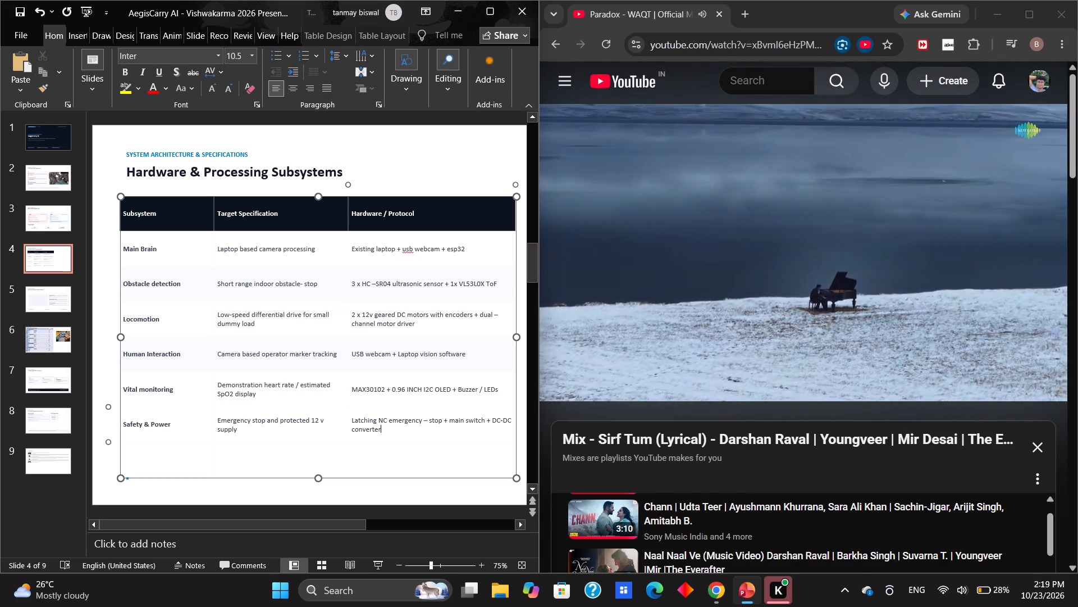
# Switch to Chrome and pause the YouTube music video.
pyautogui.click(172, 461)
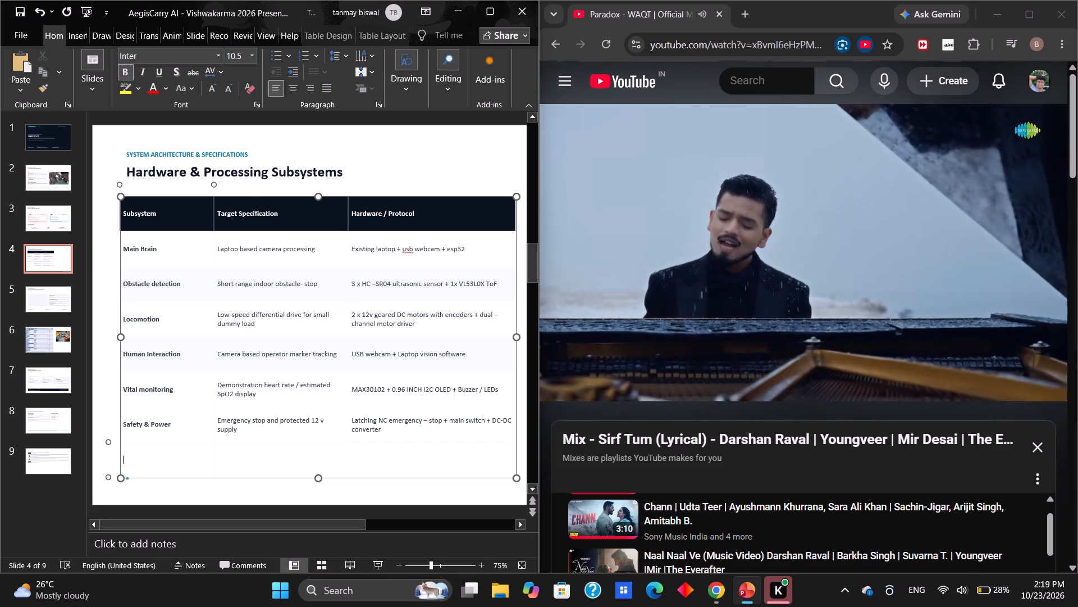
pyautogui.click(879, 273)
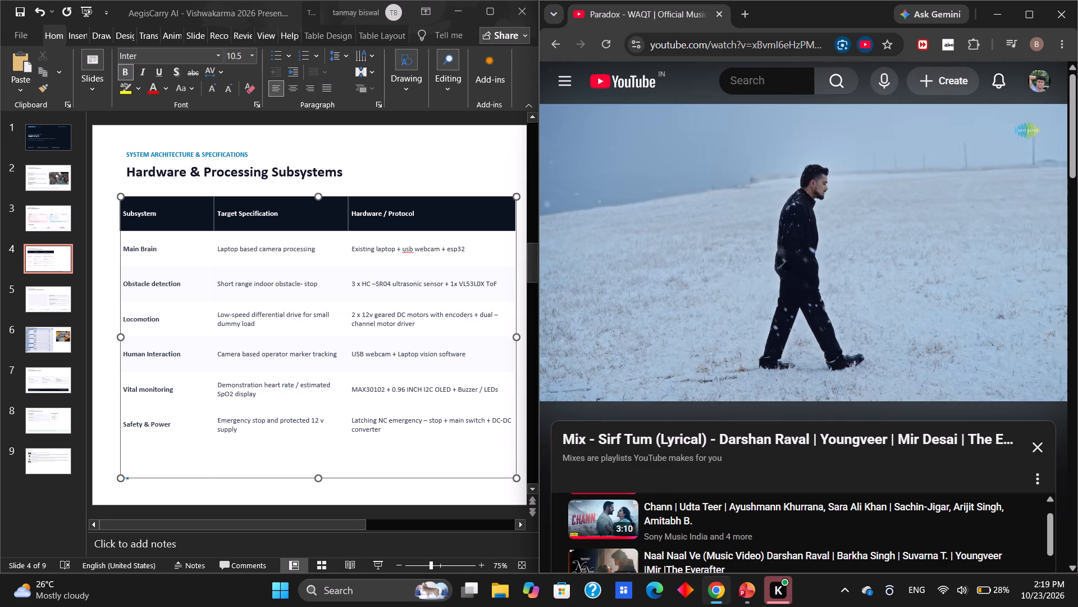
# Return to PowerPoint and enter "Payload structure" as the subsystem name in the table's empty last row.
pyautogui.click(171, 449)
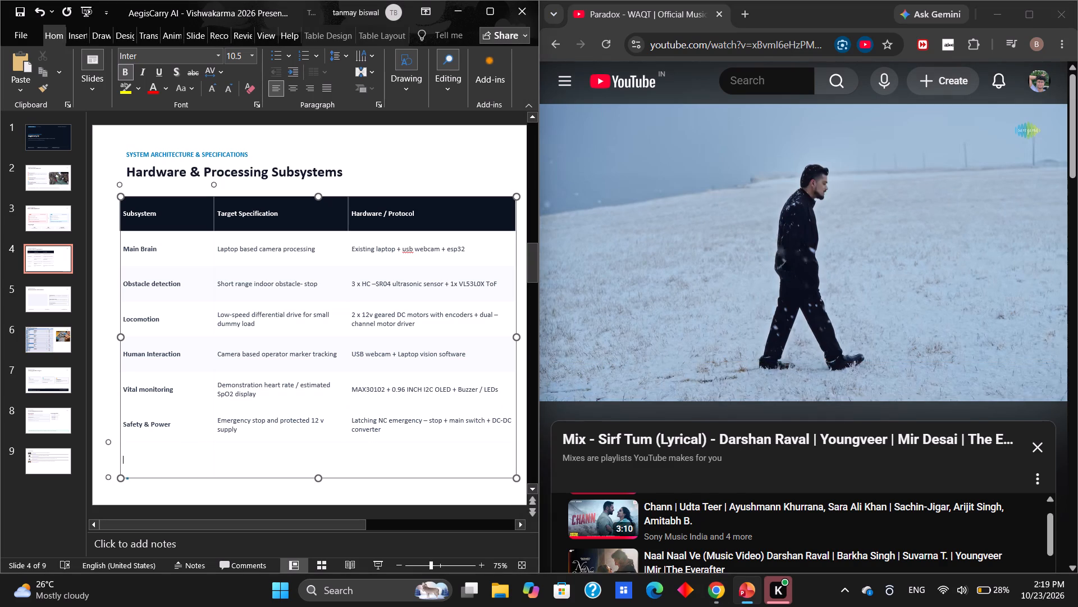
pyautogui.write('ayload')
pyautogui.press('space')
pyautogui.write('struv')
pyautogui.press('BackSpace')
pyautogui.write('cture')
# Enter "Small –scale dummy – load platform" as the Payload structure row's Target Specification.
pyautogui.click(235, 461)
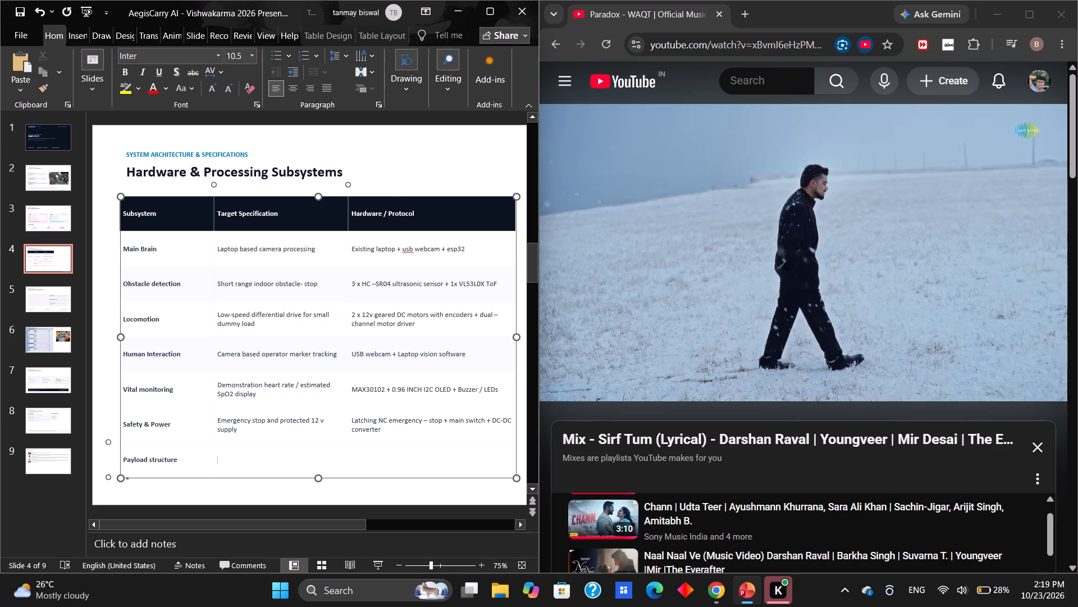
pyautogui.write('small')
pyautogui.press('space')
pyautogui.write('-m')
pyautogui.press('BackSpace')
pyautogui.write('scale')
pyautogui.press('space')
pyautogui.write('dummy')
pyautogui.press('space')
pyautogui.write('- load')
pyautogui.press('space')
pyautogui.write('platform')
pyautogui.press('space')
# Enter "Rigid chassis + stretcher bed" as the Payload structure row's Hardware / Protocol.
pyautogui.click(382, 463)
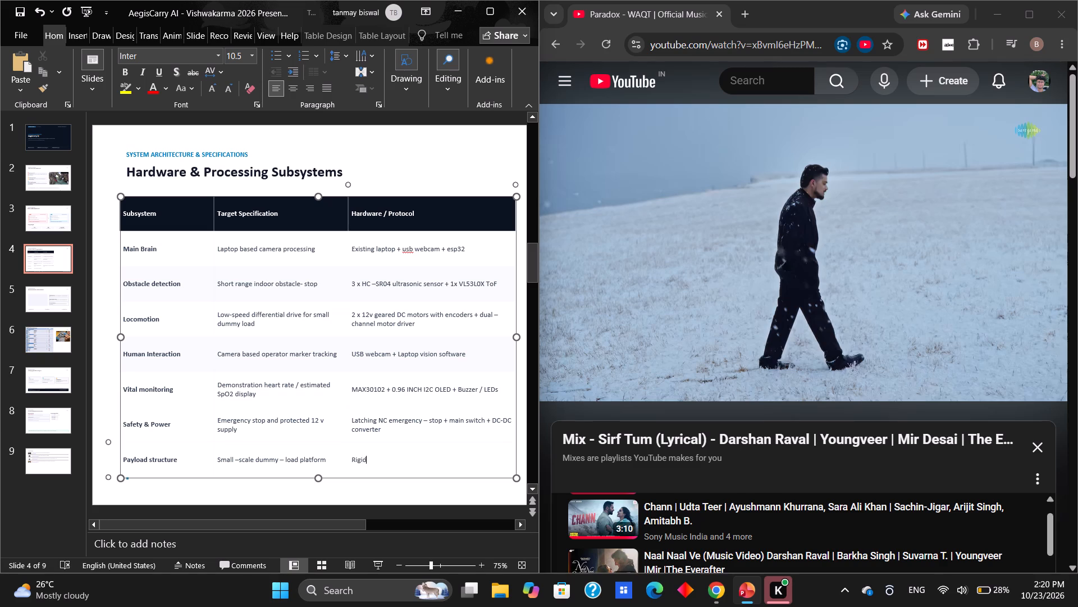
pyautogui.write('ch')
pyautogui.write('assis + st')
pyautogui.press('r')
pyautogui.write('etcher bed')
pyautogui.press('space')
# Append "+ wheels + dummy harness" to the Payload structure row's Hardware / Protocol entry.
pyautogui.write('+ wheels +')
pyautogui.press('space')
pyautogui.write('dummy')
pyautogui.press('space')
pyautogui.write('harne')
pyautogui.write('ss')
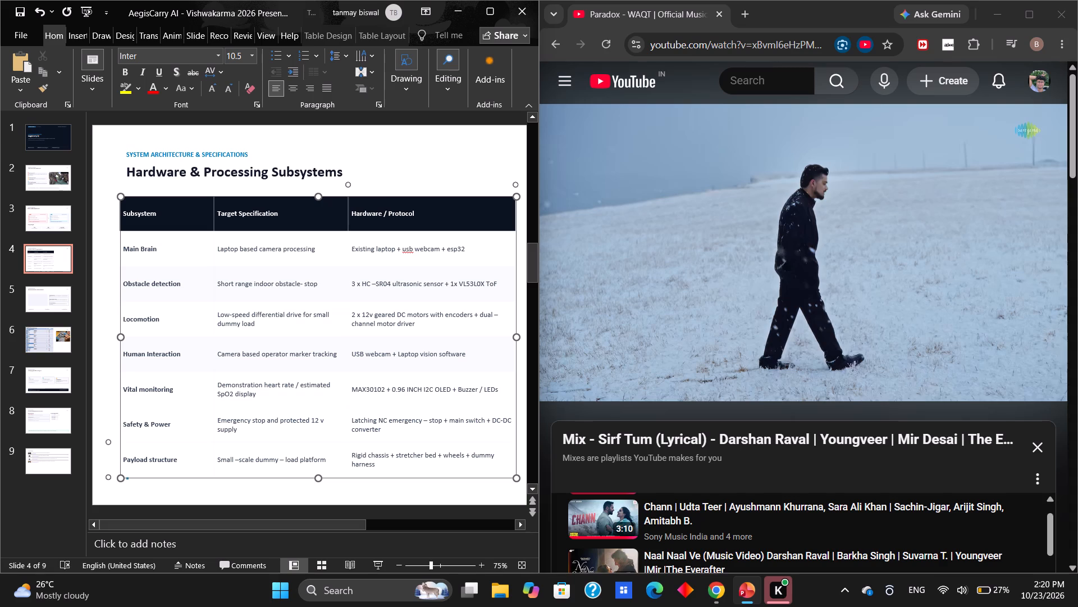
pyautogui.press('space')
pyautogui.click(460, 165)
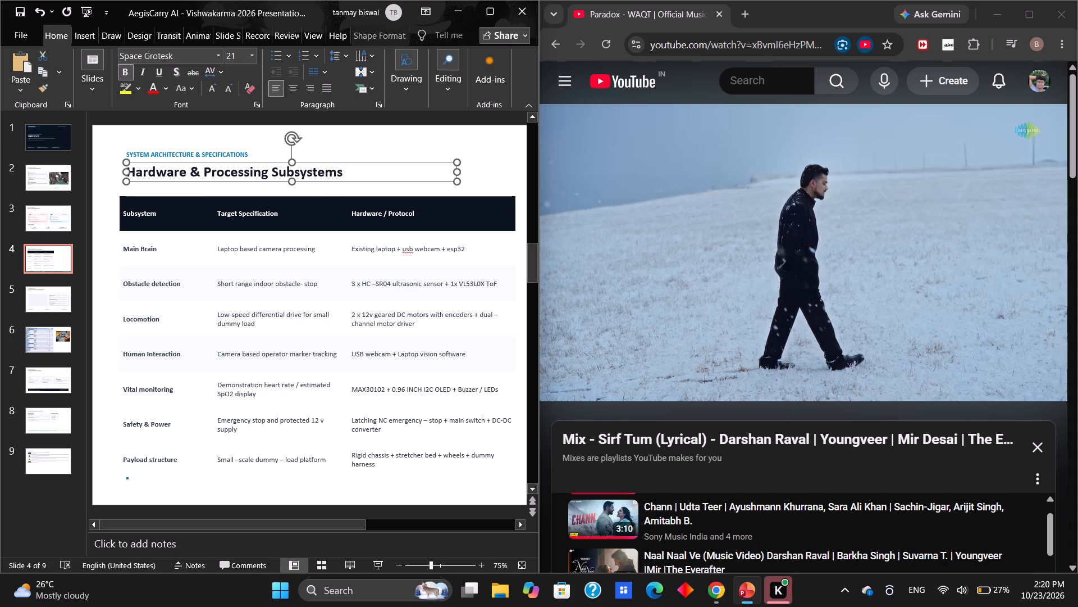
# Go to slide 7, Prototyping & Software Progress, and save the presentation without the unavailable fonts.
pyautogui.click(51, 378)
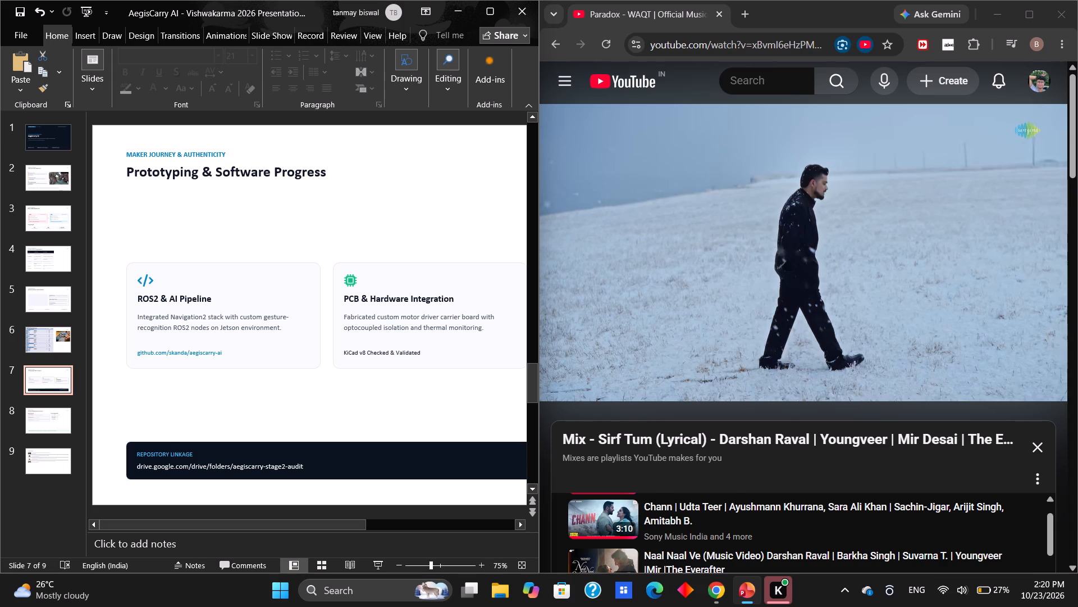
pyautogui.keyDown('ctrl'); pyautogui.scroll(-4, 294, 332); pyautogui.keyUp('ctrl')
pyautogui.keyDown('ctrl'); pyautogui.scroll(2, 294, 332); pyautogui.keyUp('ctrl')
pyautogui.hotkey('ctrl', 's')
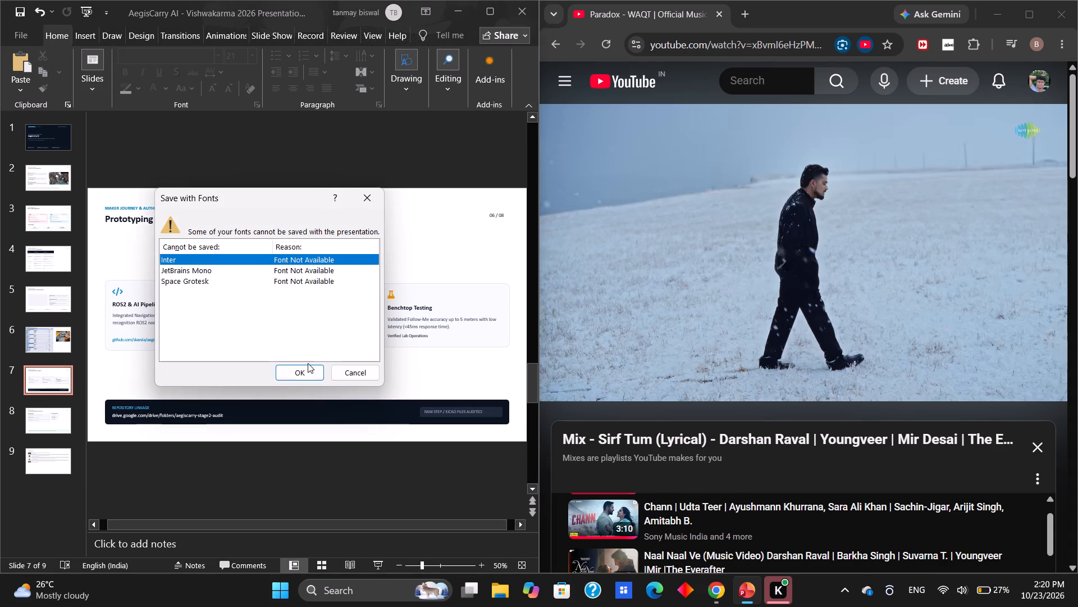
pyautogui.click(307, 372)
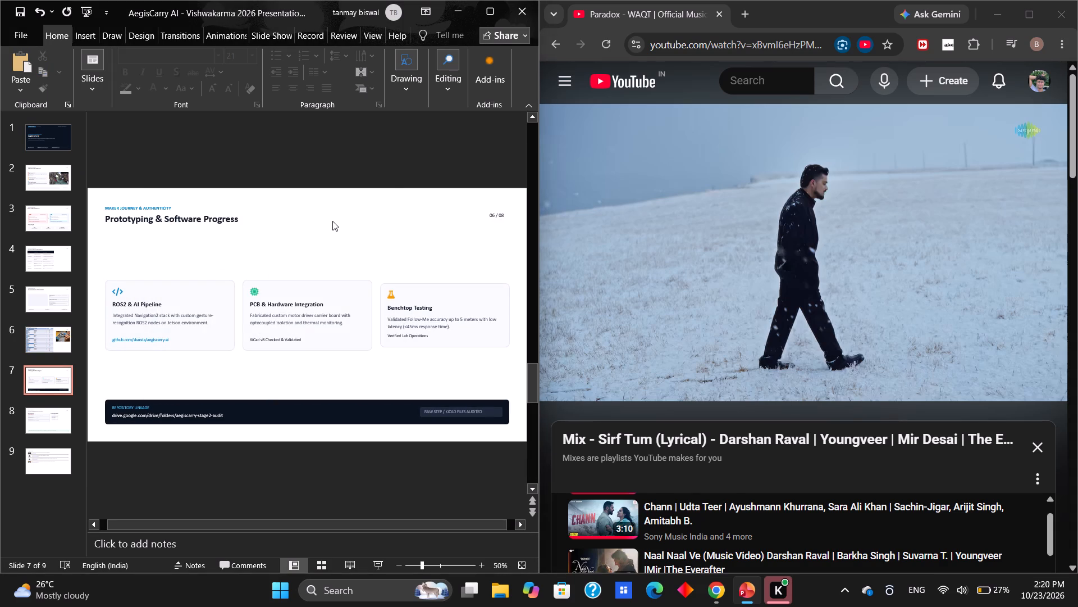
pyautogui.hotkey('ctrl', 's')
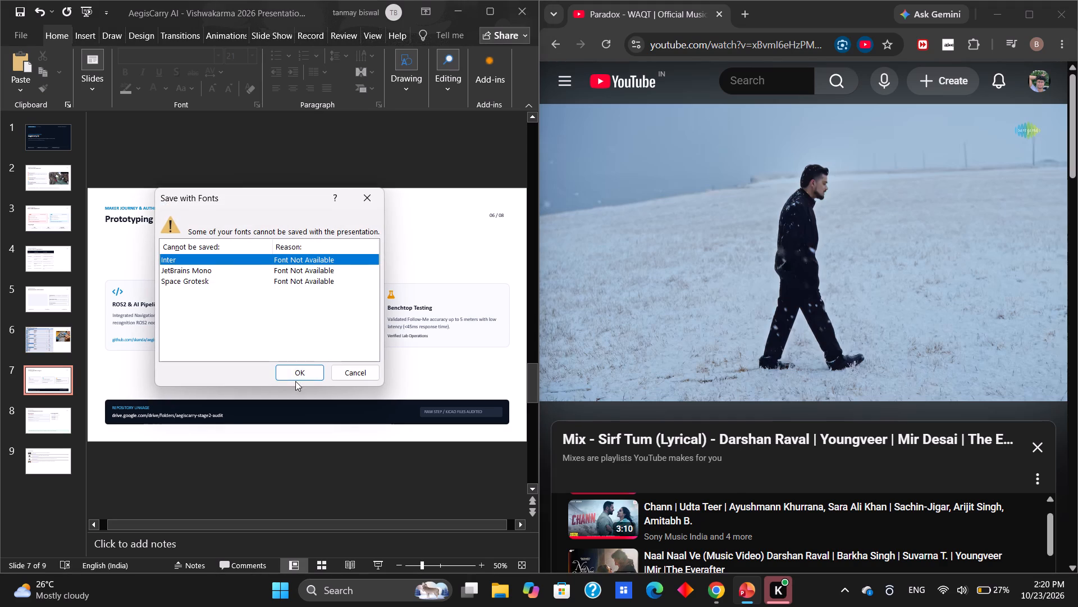
pyautogui.click(302, 369)
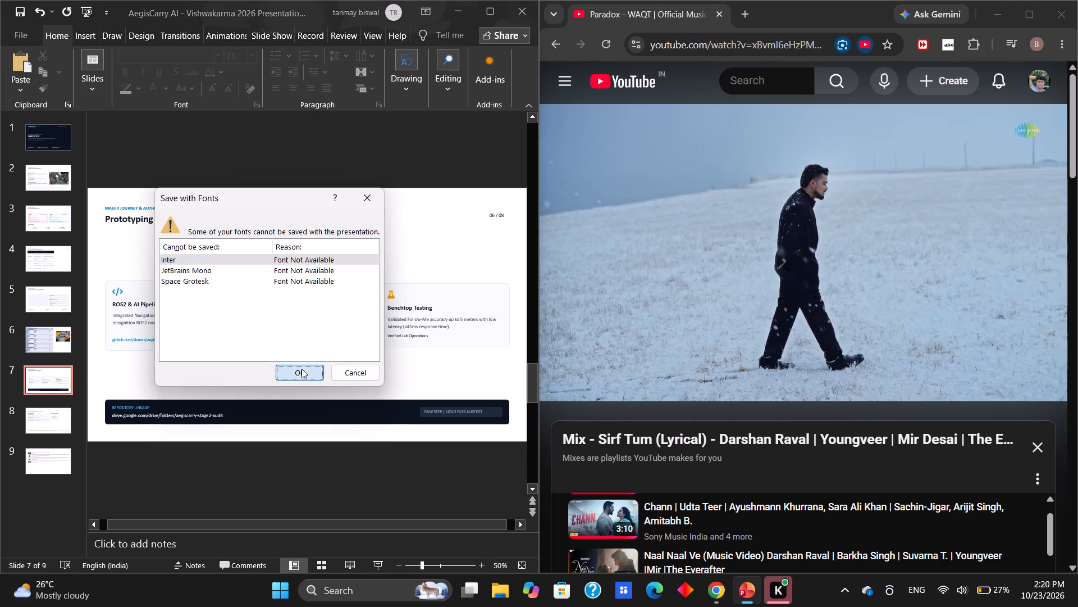
# Maximize the presentation window and examine slide 5 and the Prototype Bill of Materials table on slide 6.
pyautogui.click(498, 4)
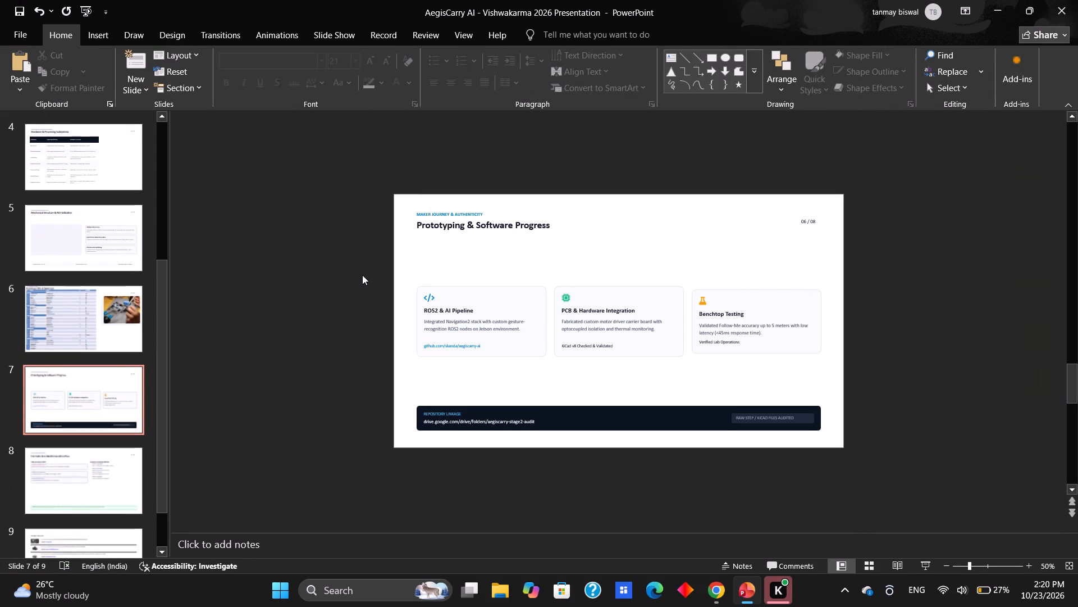
pyautogui.click(80, 243)
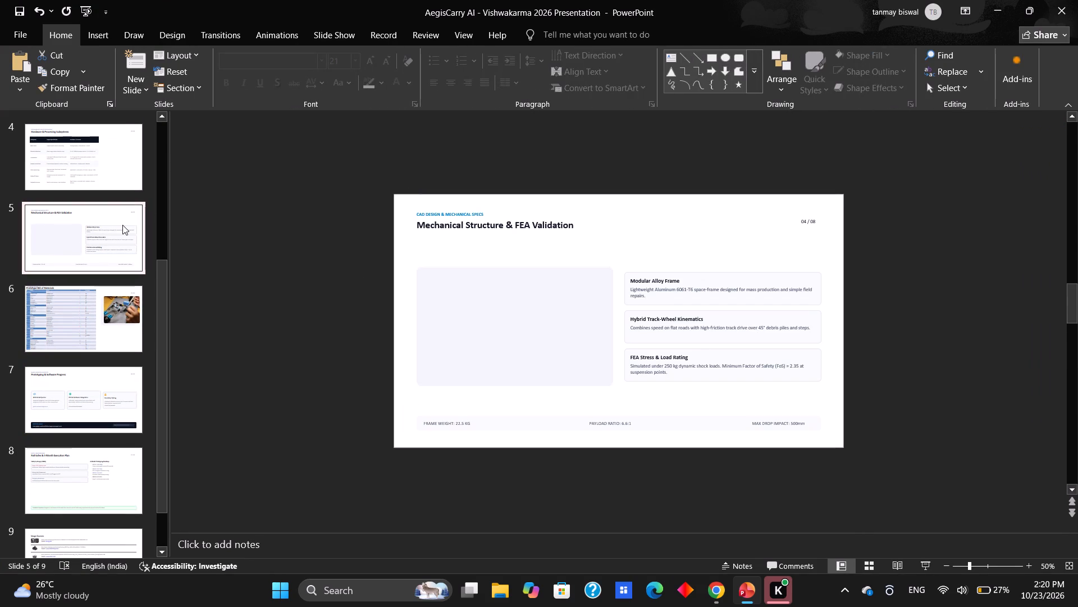
pyautogui.click(93, 302)
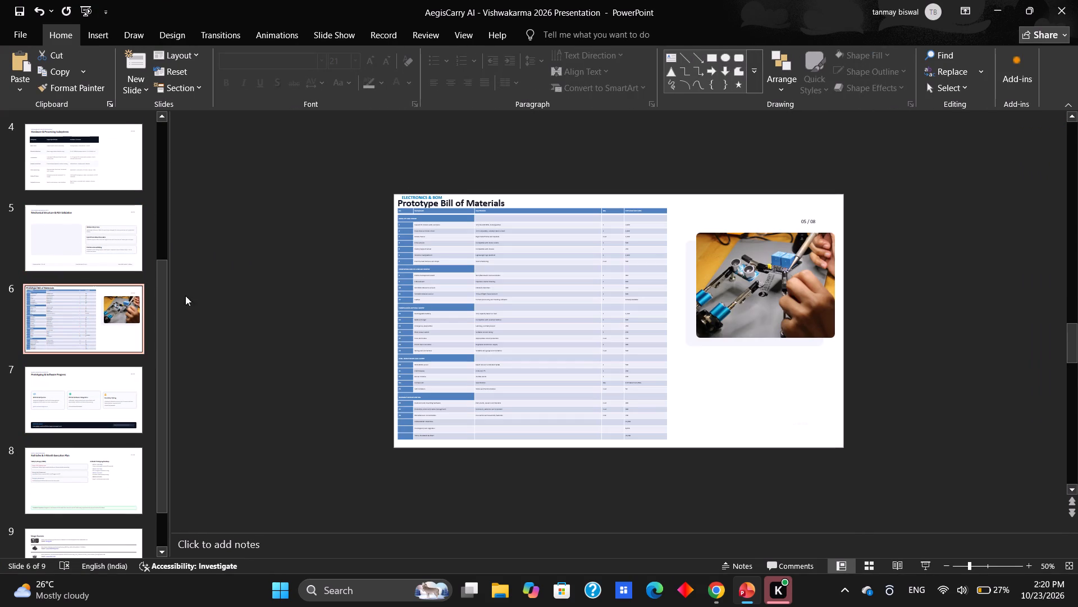
pyautogui.keyDown('ctrl'); pyautogui.scroll(2, 599, 292); pyautogui.keyUp('ctrl')
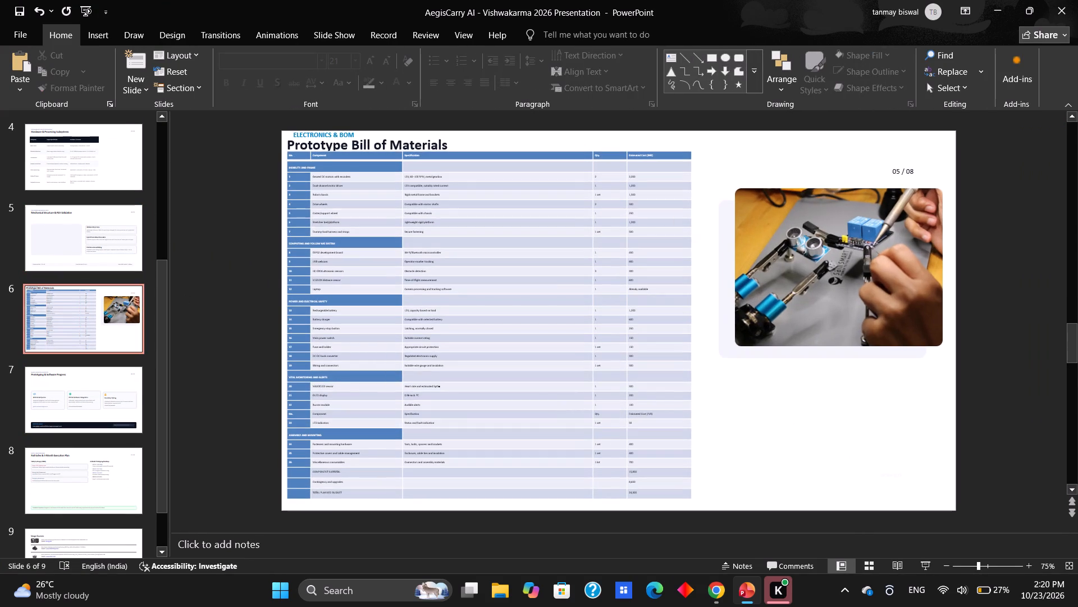
pyautogui.keyDown('ctrl'); pyautogui.scroll(2, 560, 259); pyautogui.keyUp('ctrl')
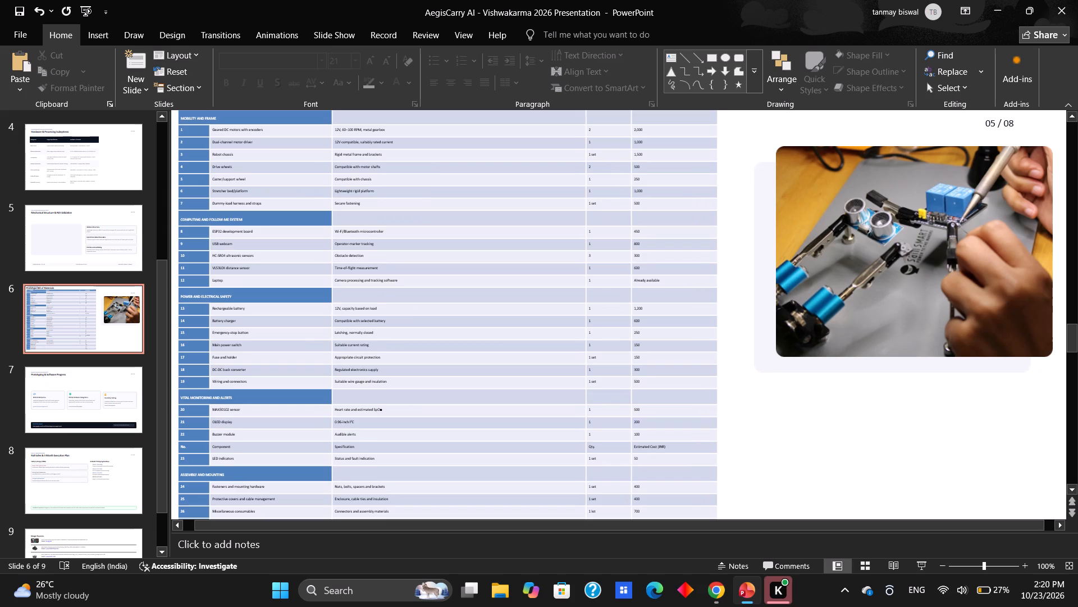
pyautogui.keyDown('ctrl'); pyautogui.scroll(-1, 711, 282); pyautogui.keyUp('ctrl')
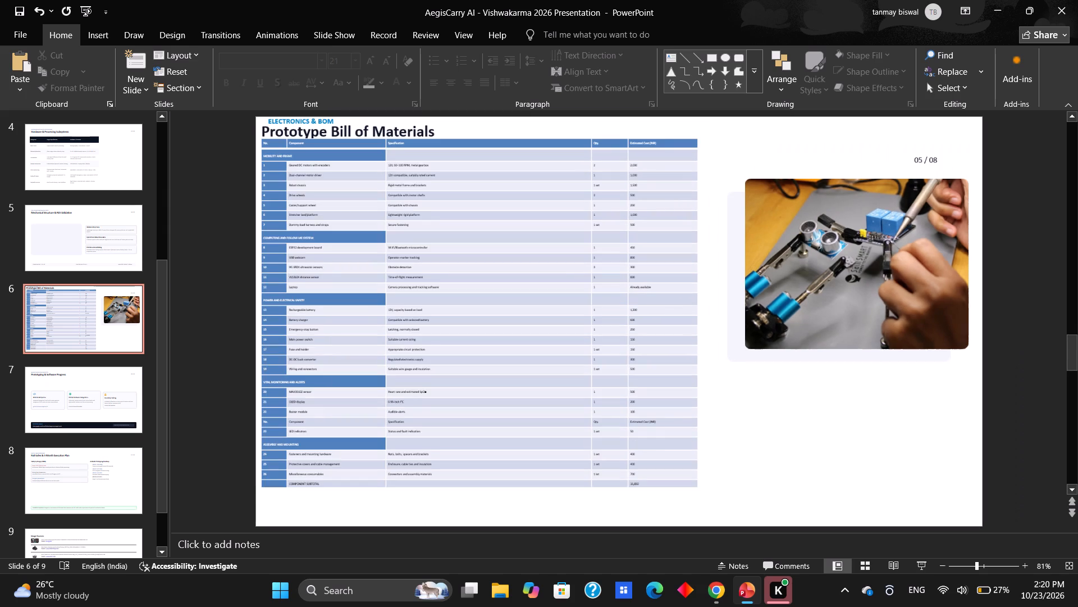
# Save the presentation again from the Prototype Bill of Materials slide.
pyautogui.hotkey('ctrl', 's')
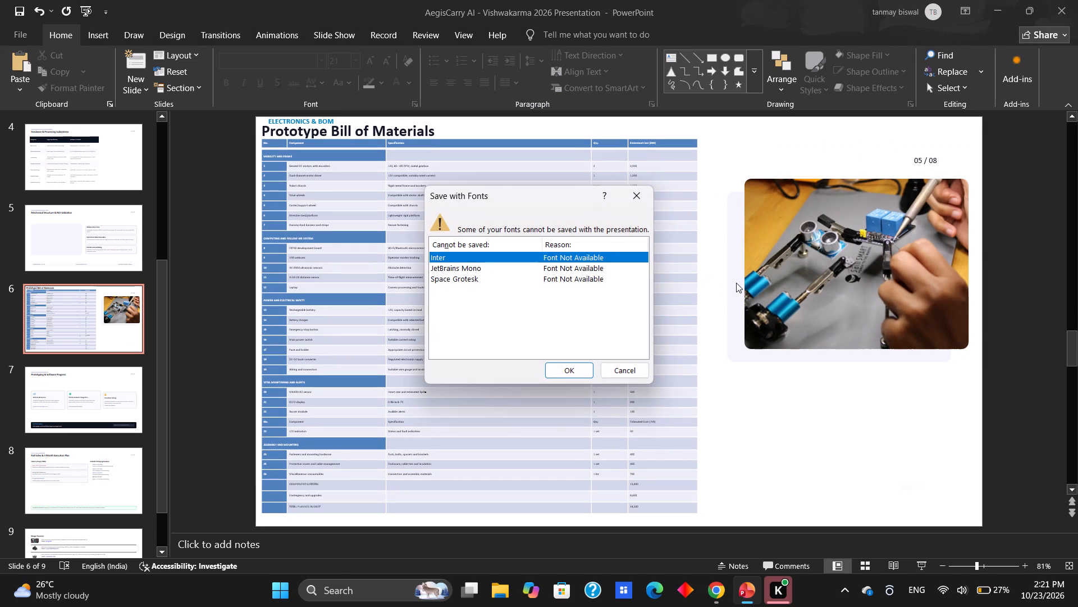